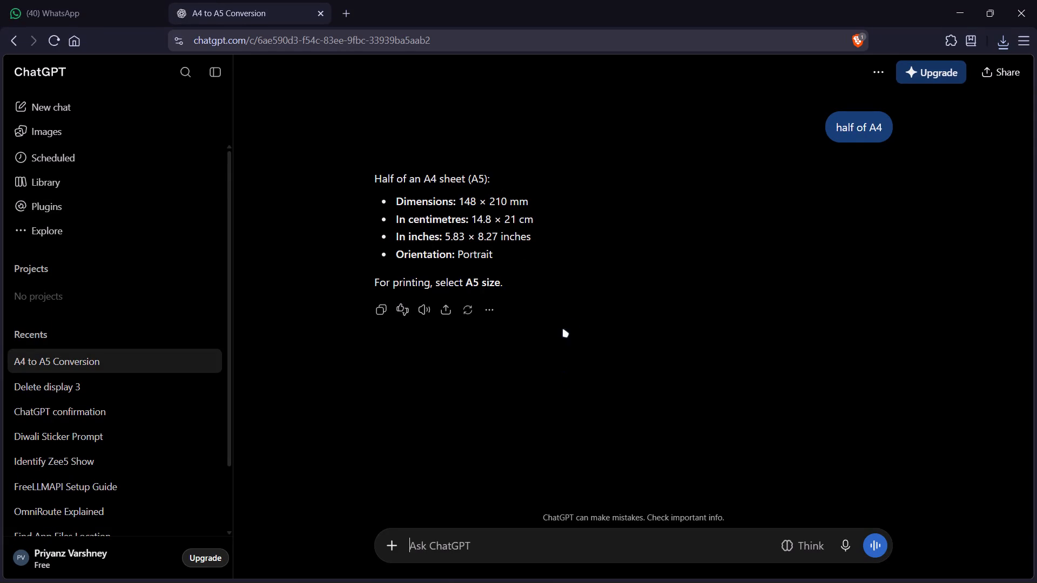
Open Microsoft Word and create a new blank document.
text(word)
key(Return)
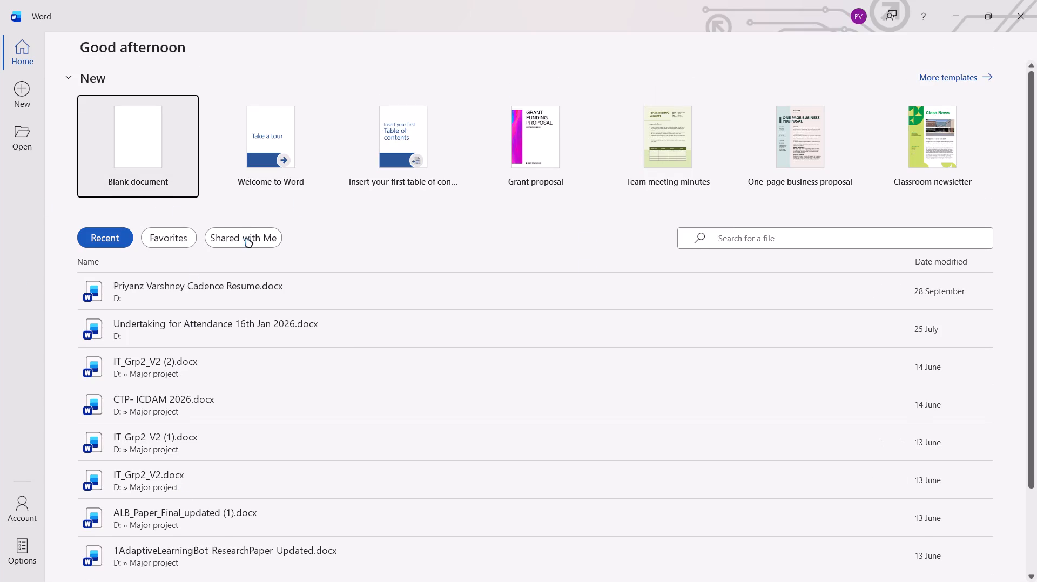
click(184, 138)
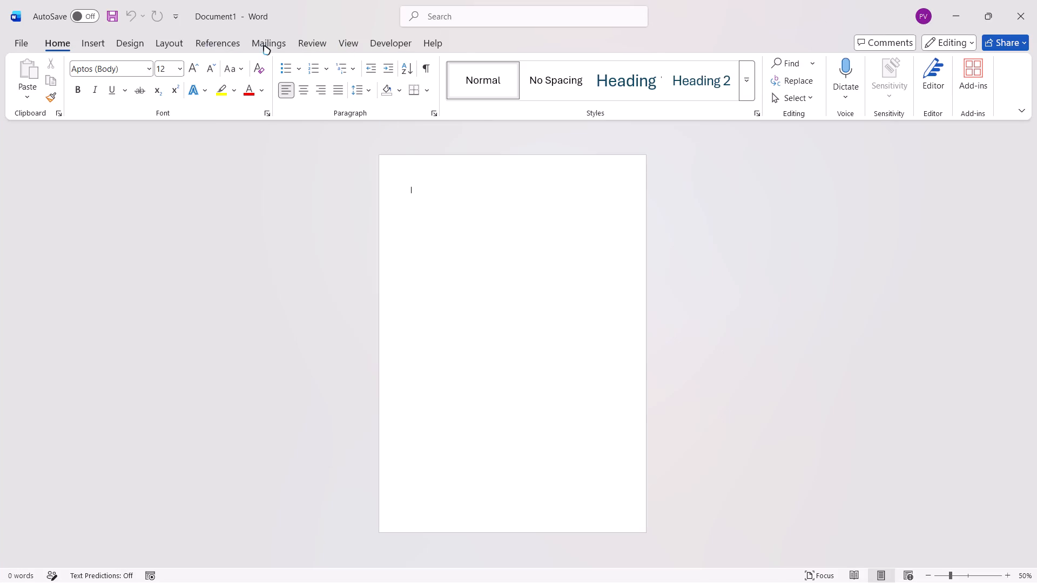
Set custom top, left, bottom and right margins of 0 for the whole document, accepting the automatic printable-area fix.
click(177, 44)
click(35, 98)
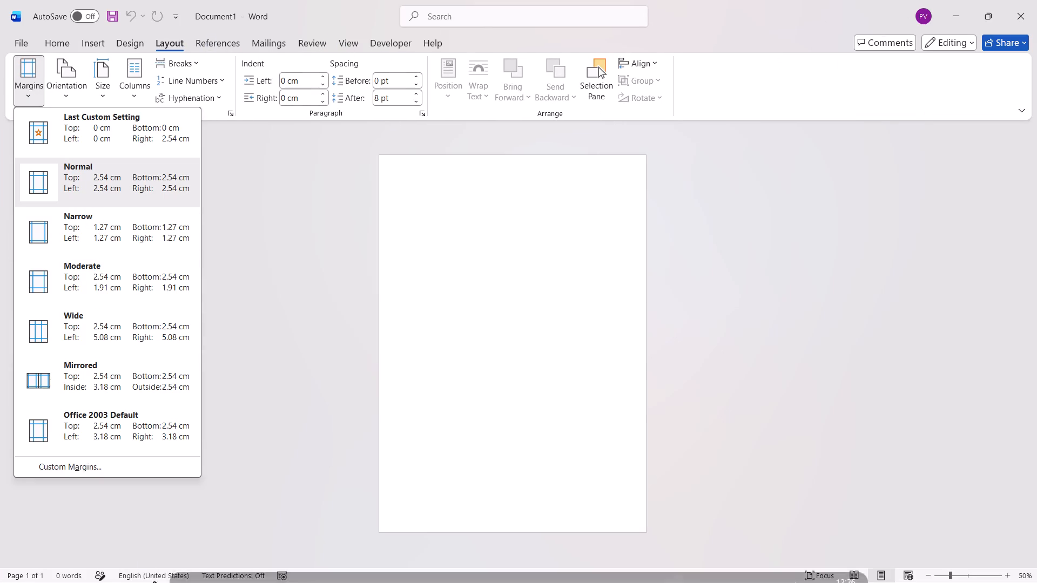
click(129, 472)
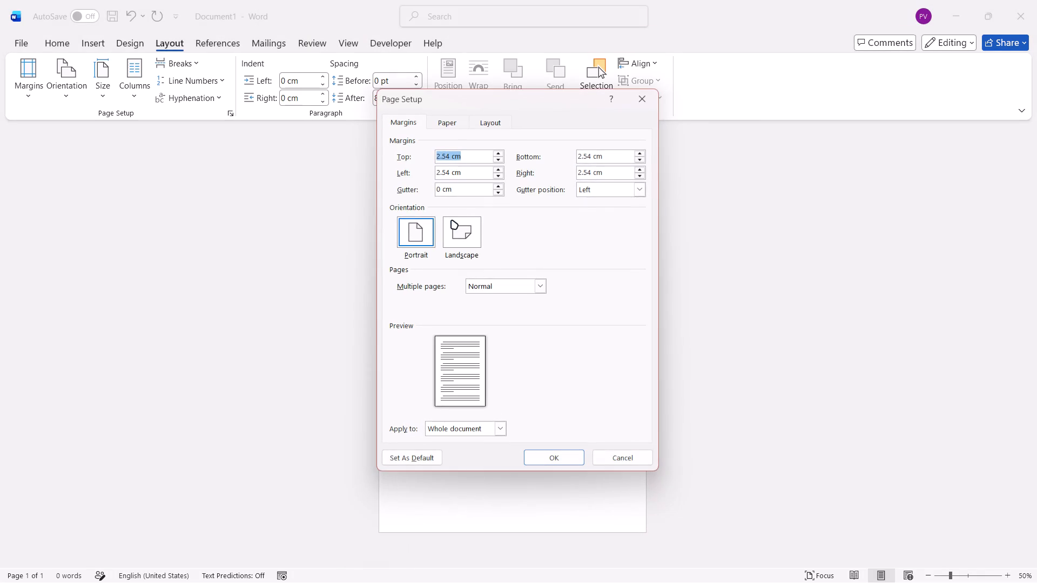
key(0)
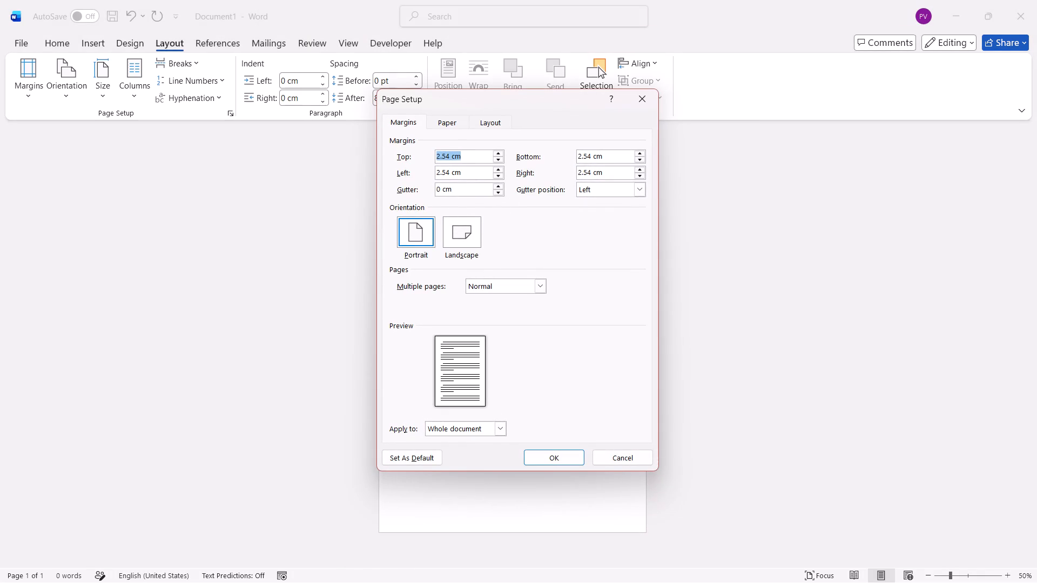
double_click(481, 171)
triple_click(481, 171)
click(481, 171)
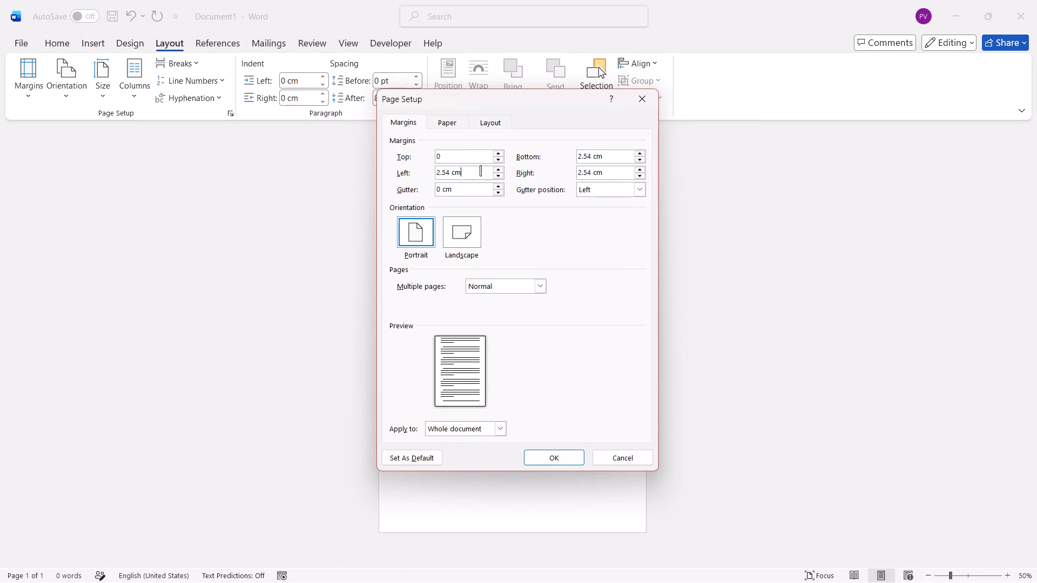
double_click(481, 172)
double_click(481, 172)
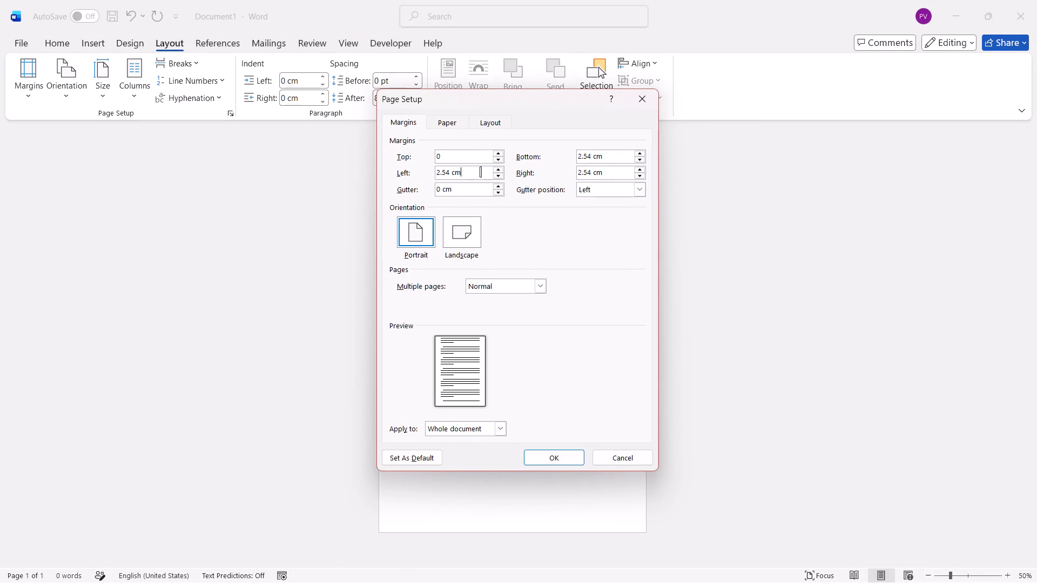
double_click(481, 172)
drag(481, 172, 364, 179)
key(0)
drag(605, 172, 499, 167)
key(0)
key(0)
drag(614, 159, 524, 159)
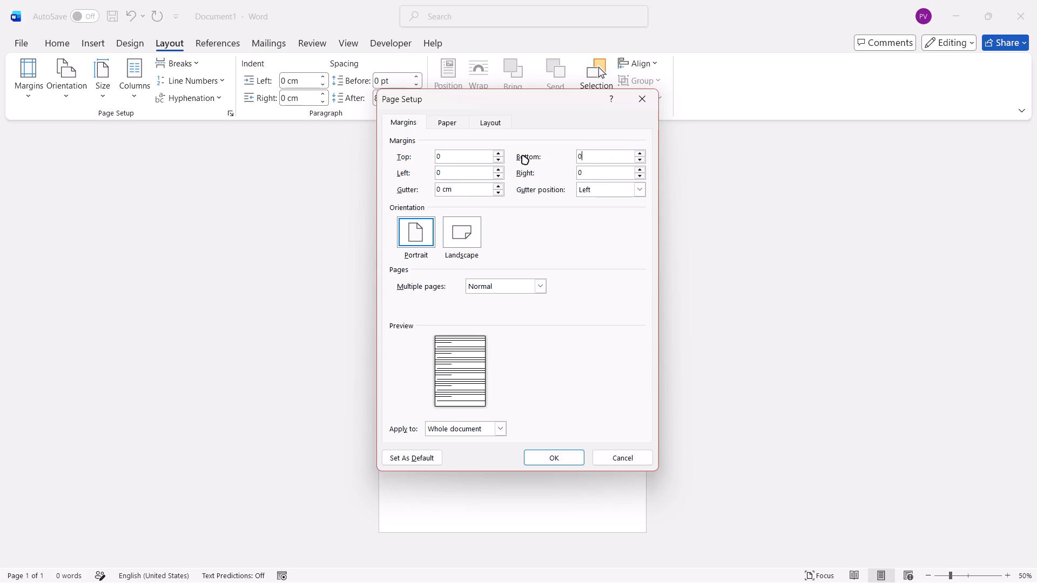
key(0)
click(561, 457)
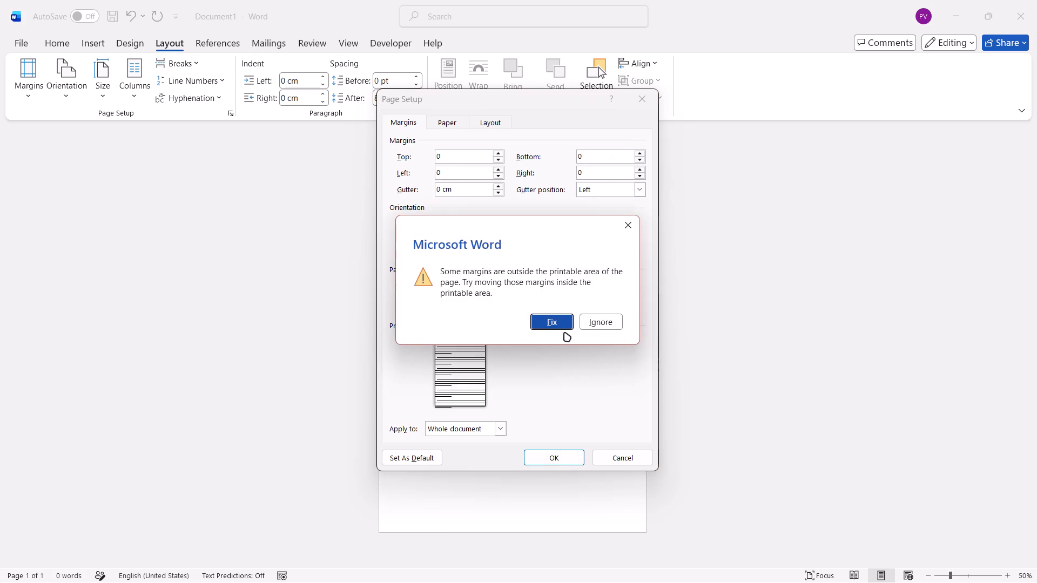
click(554, 313)
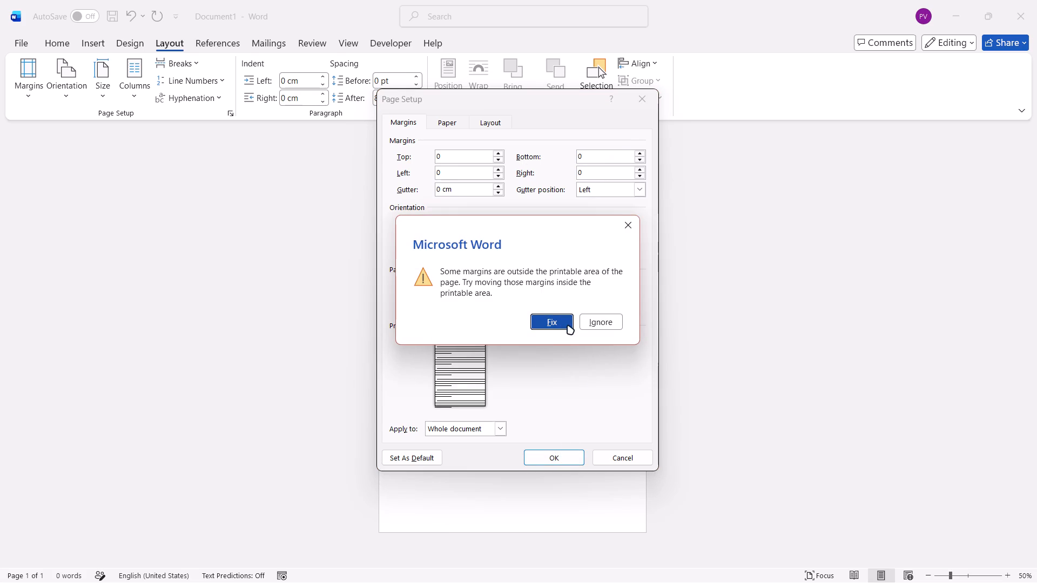
click(566, 320)
Set the top and bottom margins to 0 again and apply them without the printable-area fix.
drag(482, 161, 373, 173)
key(0)
drag(607, 158, 527, 158)
key(0)
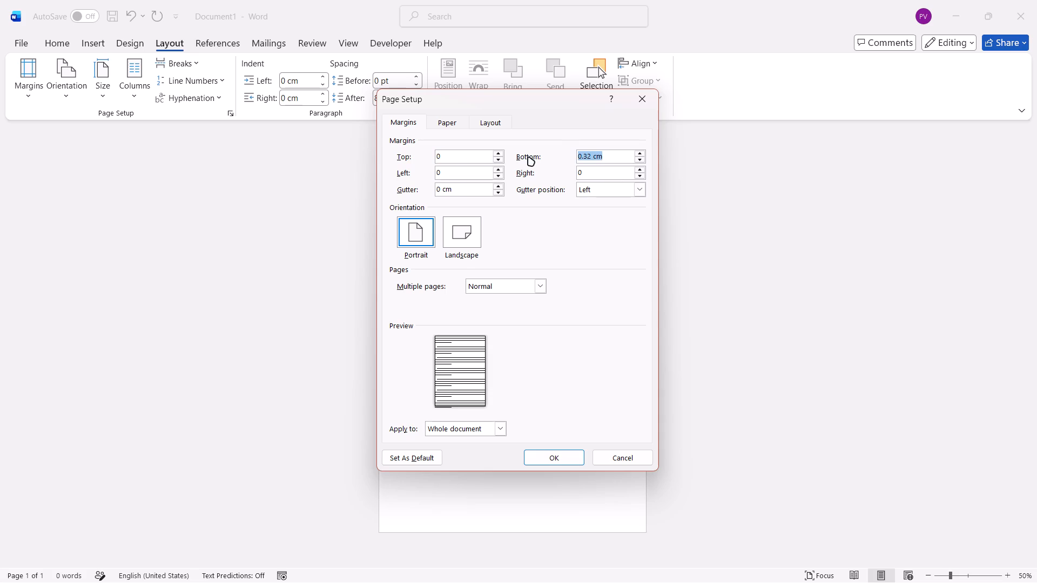
key(0)
click(570, 455)
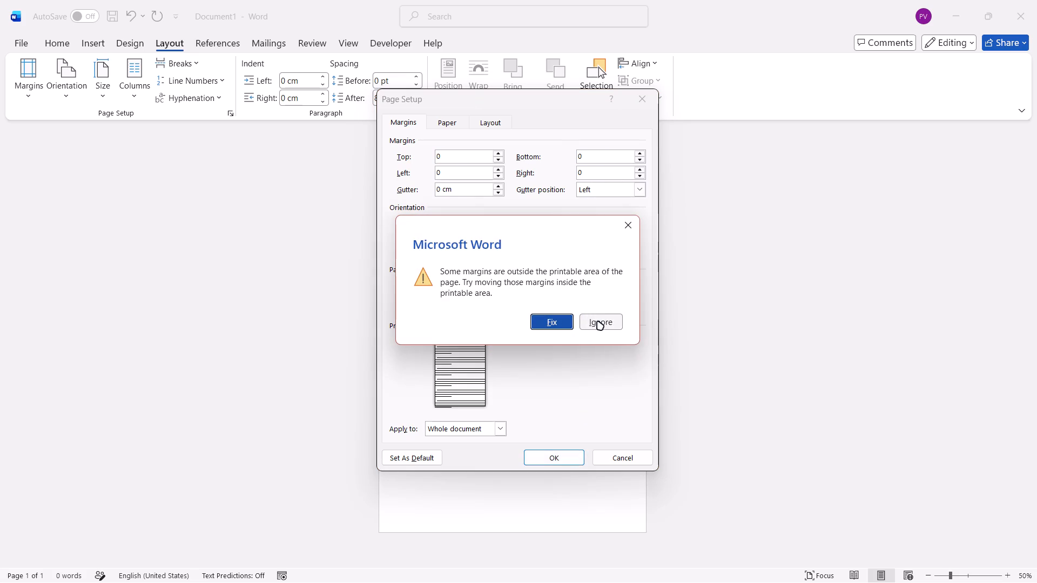
click(599, 323)
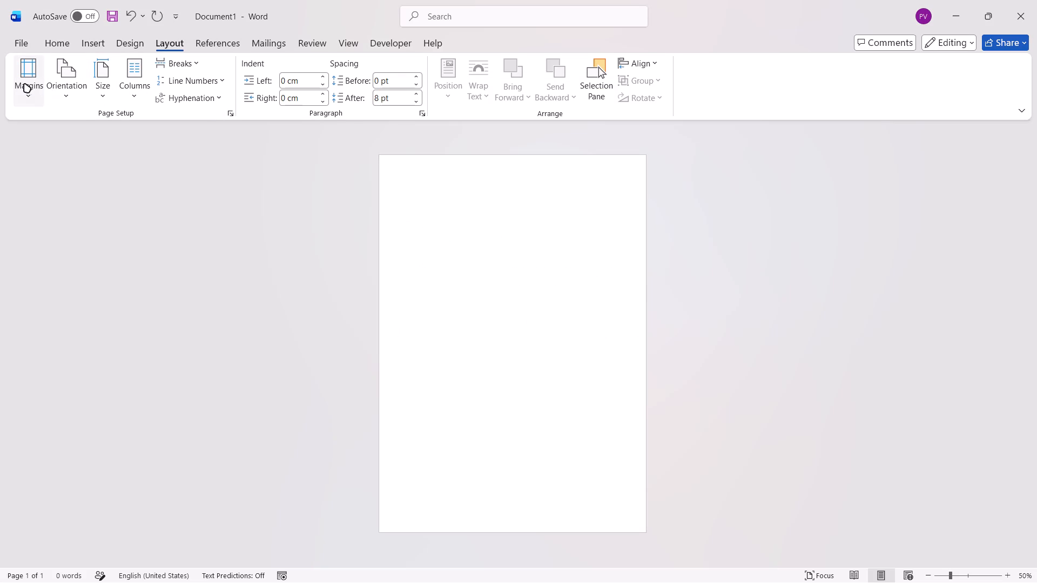
Choose a preset paper size for the blank document.
click(110, 82)
click(171, 256)
click(438, 243)
click(744, 231)
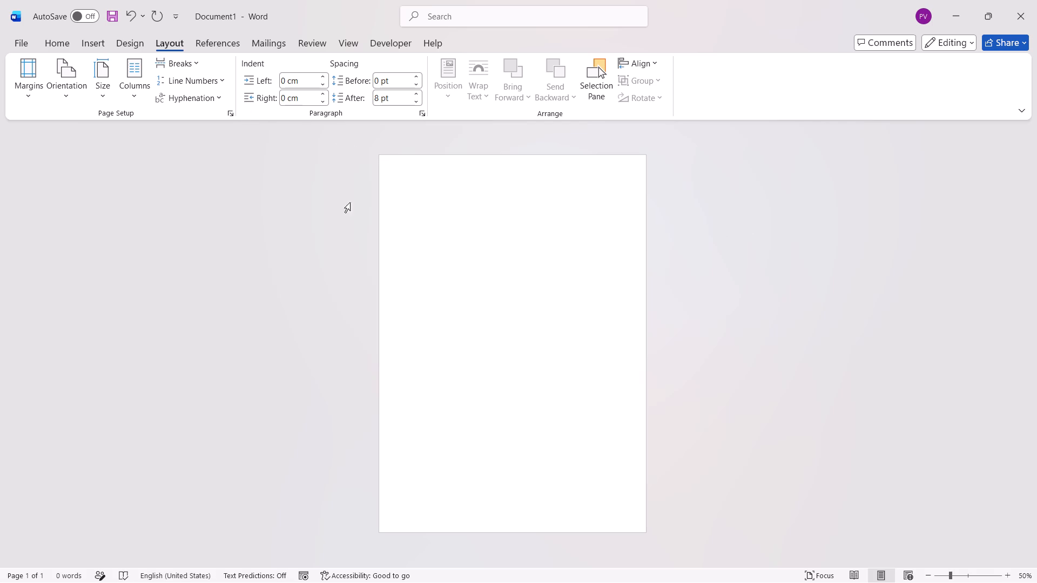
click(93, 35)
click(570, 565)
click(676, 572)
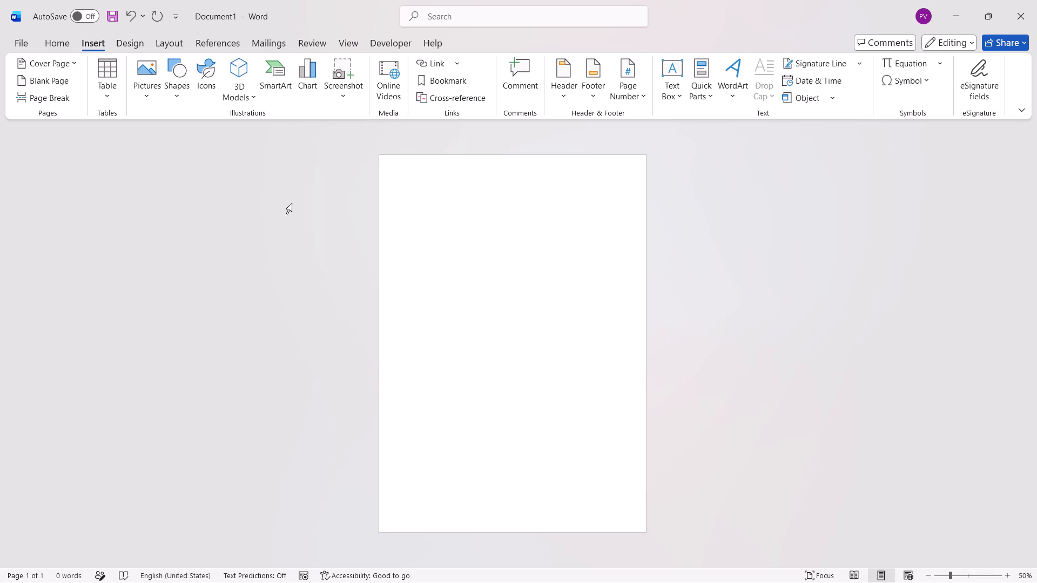
Start inserting a picture from this device into the blank page, browsing to the Downloads folder.
click(149, 92)
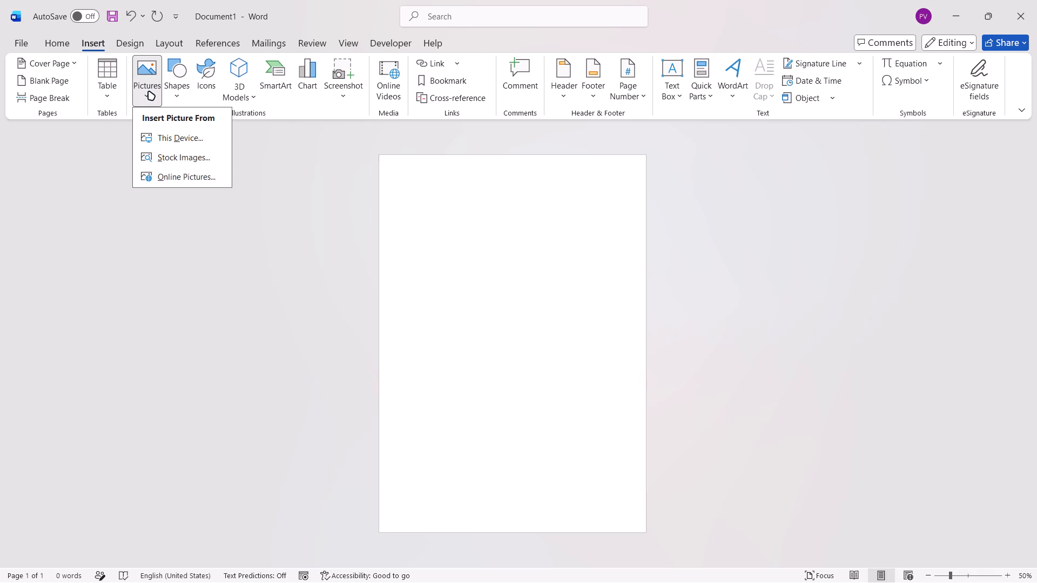
click(175, 133)
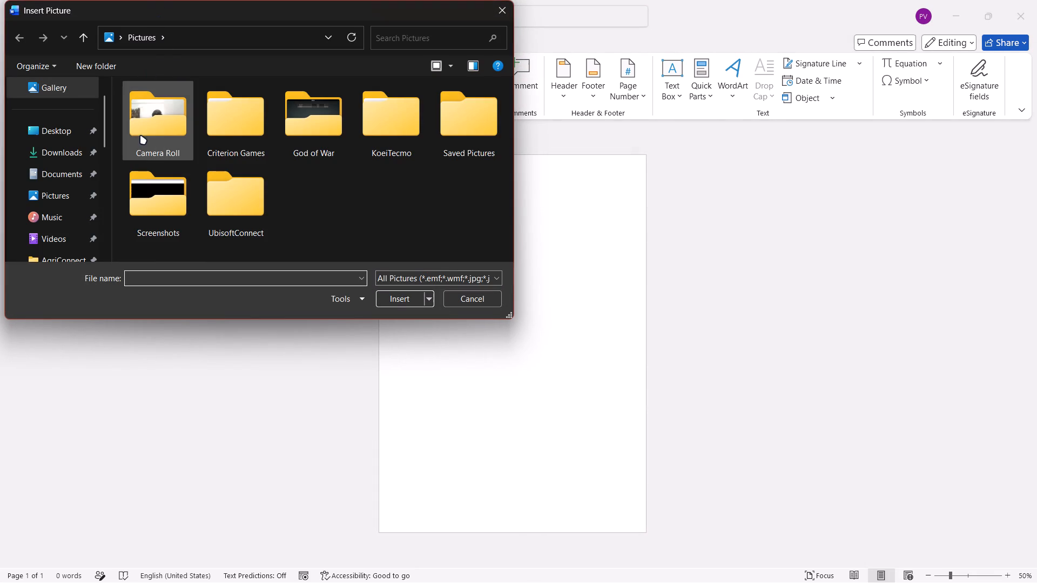
click(81, 157)
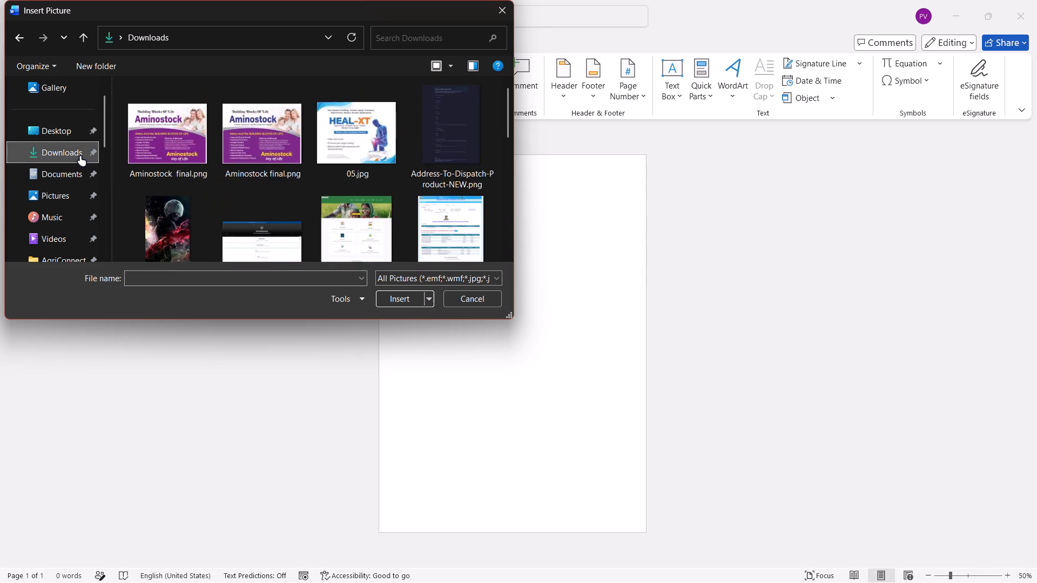
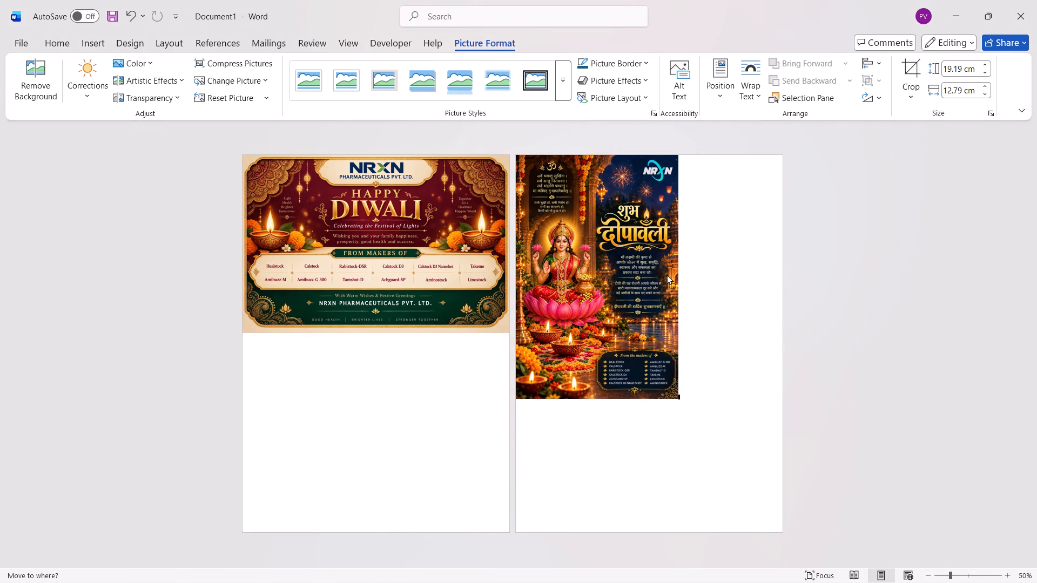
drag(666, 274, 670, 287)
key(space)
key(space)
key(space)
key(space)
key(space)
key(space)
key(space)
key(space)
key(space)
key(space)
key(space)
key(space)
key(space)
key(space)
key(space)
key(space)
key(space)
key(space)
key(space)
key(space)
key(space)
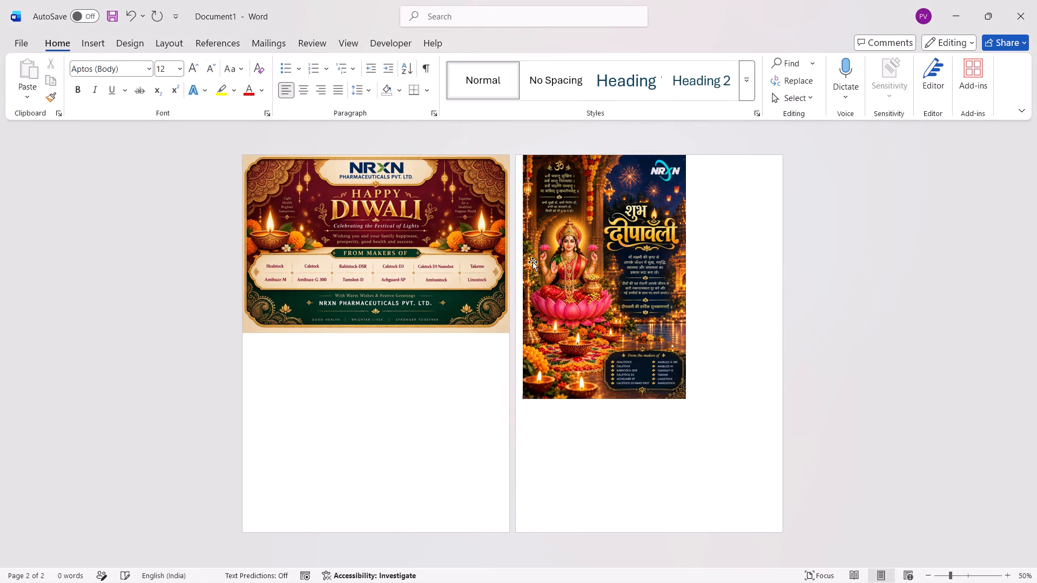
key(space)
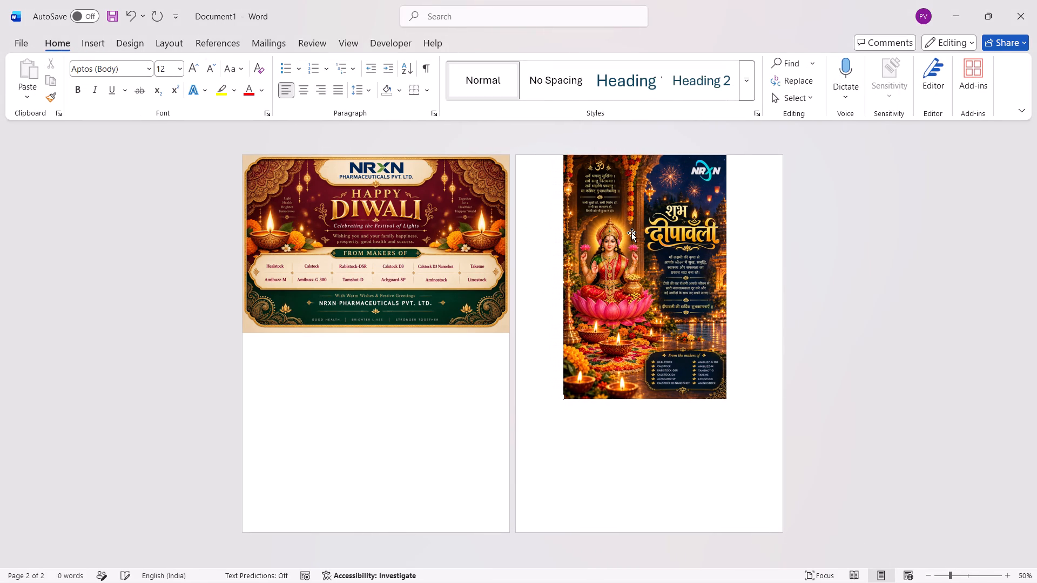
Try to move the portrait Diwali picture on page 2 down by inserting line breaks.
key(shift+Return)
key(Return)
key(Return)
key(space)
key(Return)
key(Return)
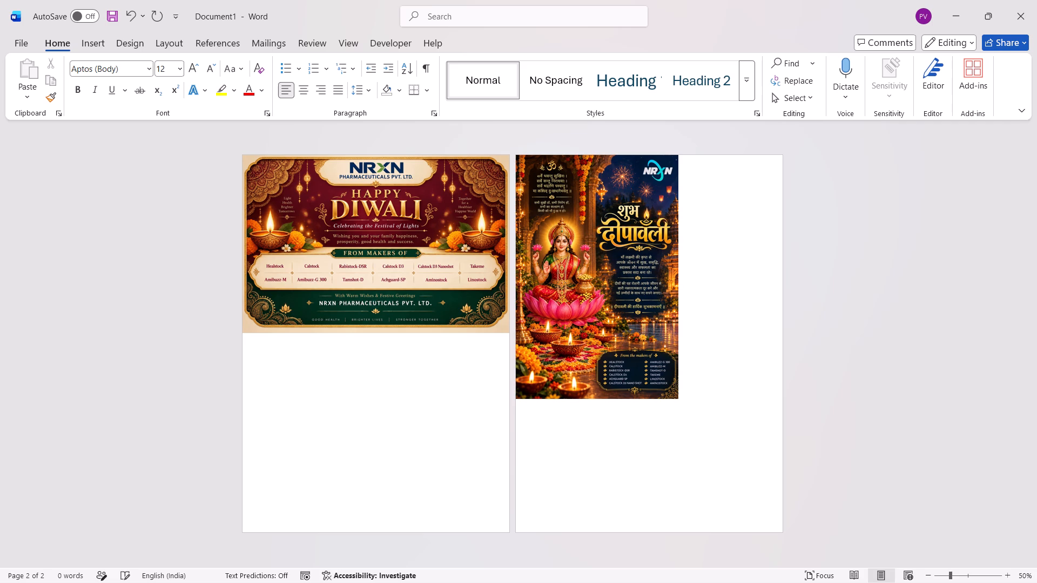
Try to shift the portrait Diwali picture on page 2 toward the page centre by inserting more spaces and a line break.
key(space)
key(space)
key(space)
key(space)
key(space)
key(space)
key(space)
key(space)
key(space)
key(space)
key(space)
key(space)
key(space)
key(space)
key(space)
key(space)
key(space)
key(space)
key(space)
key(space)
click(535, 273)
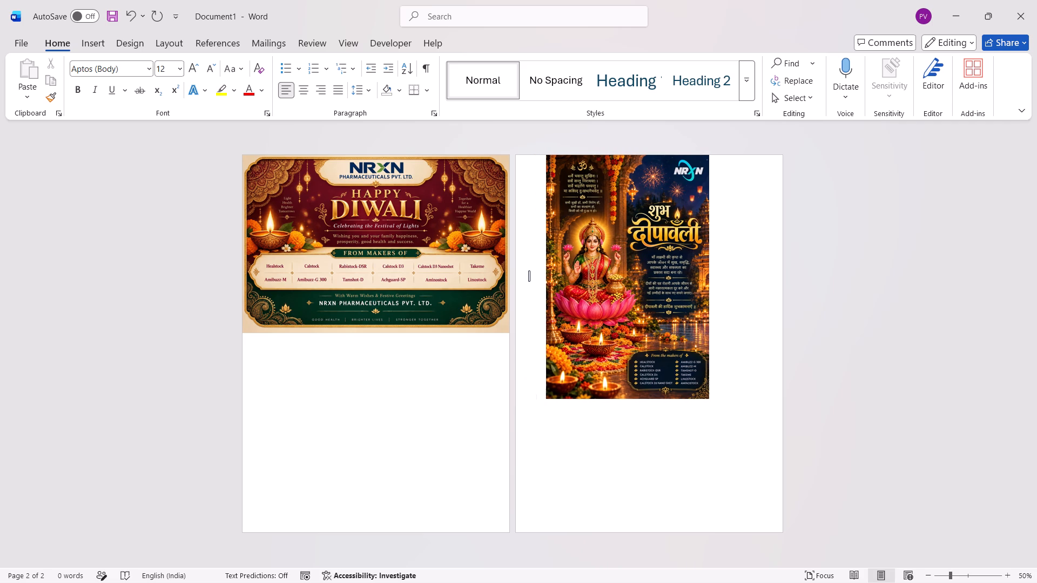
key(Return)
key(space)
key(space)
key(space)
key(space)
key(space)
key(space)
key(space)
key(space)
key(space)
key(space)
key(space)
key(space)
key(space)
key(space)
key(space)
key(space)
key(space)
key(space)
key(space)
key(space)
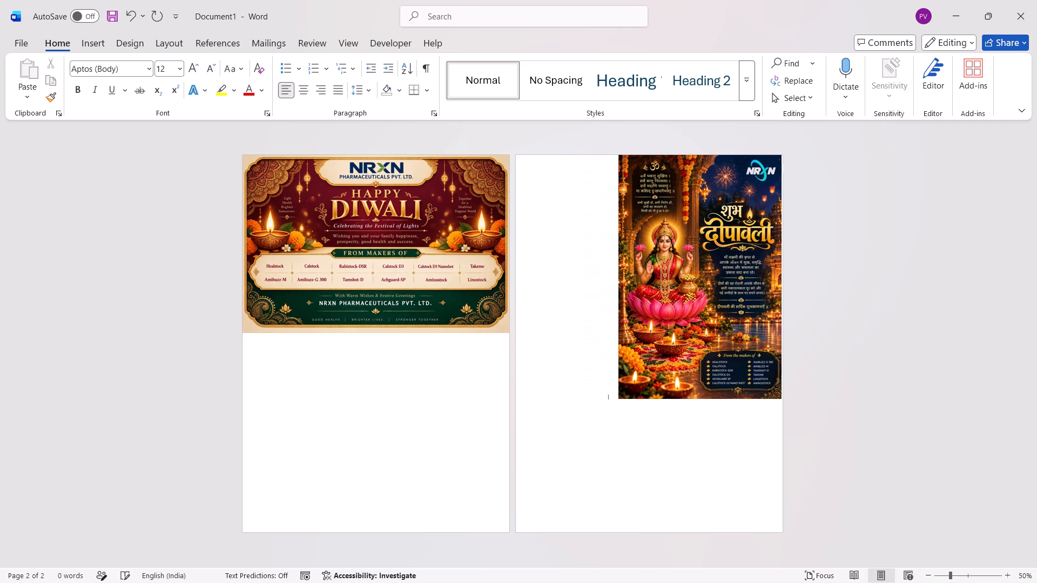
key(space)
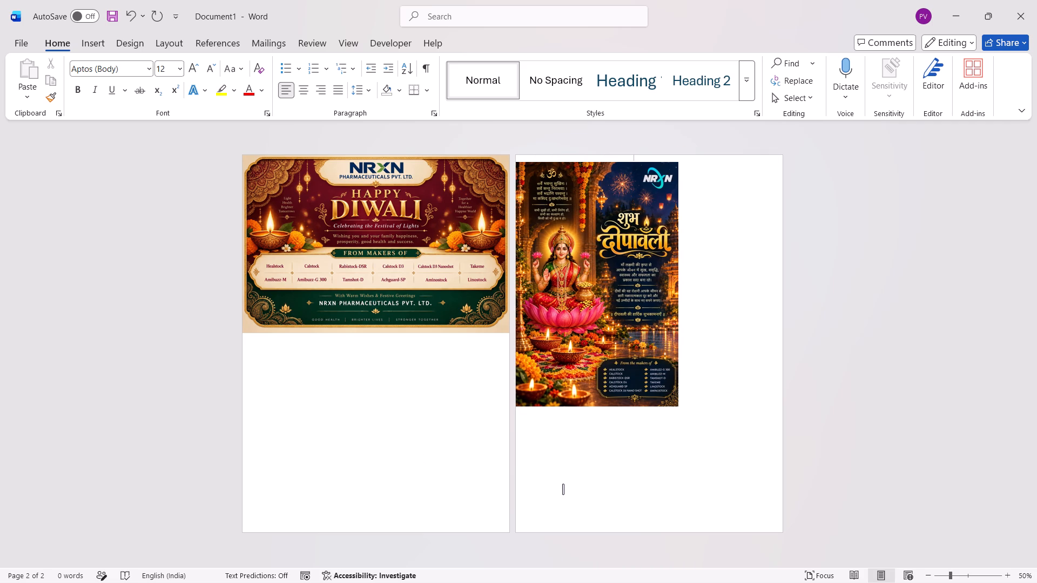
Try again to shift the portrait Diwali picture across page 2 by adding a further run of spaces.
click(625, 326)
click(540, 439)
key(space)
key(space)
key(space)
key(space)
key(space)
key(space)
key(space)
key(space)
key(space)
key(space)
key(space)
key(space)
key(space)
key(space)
Shrink the portrait Diwali picture proportionally to roughly half its size so it fits below the landscape one on page 1.
drag(609, 365, 662, 437)
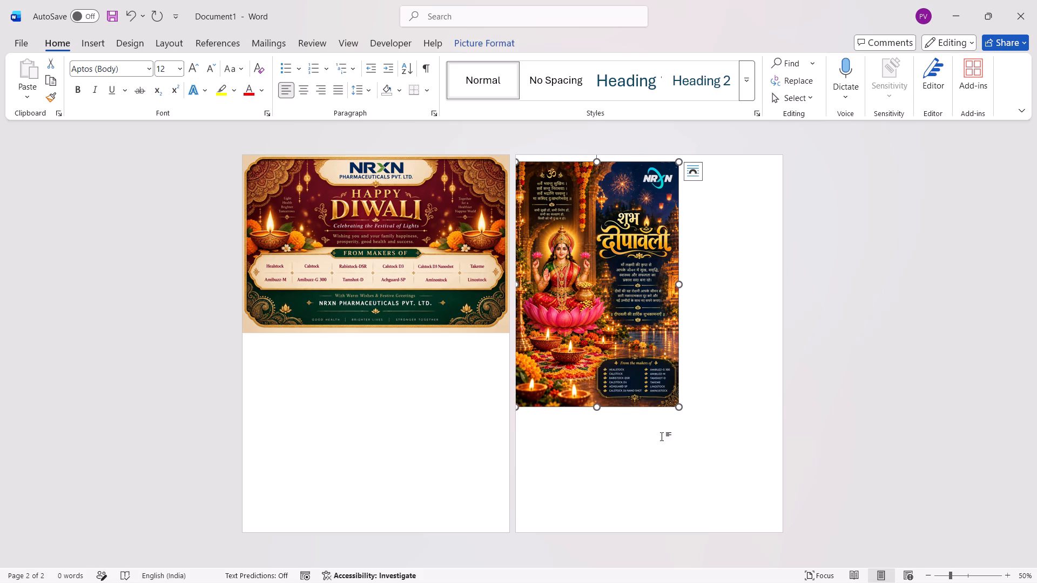
drag(678, 406, 604, 278)
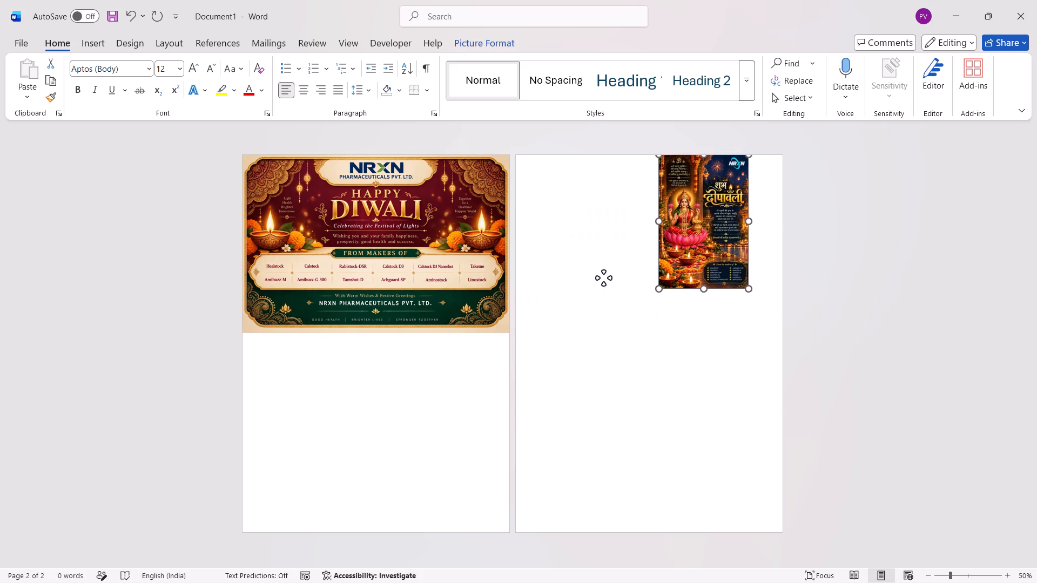
drag(604, 278, 604, 277)
Rotate the reduced portrait Diwali picture 90 degrees clockwise so it lies sideways on page 1.
drag(569, 362, 711, 442)
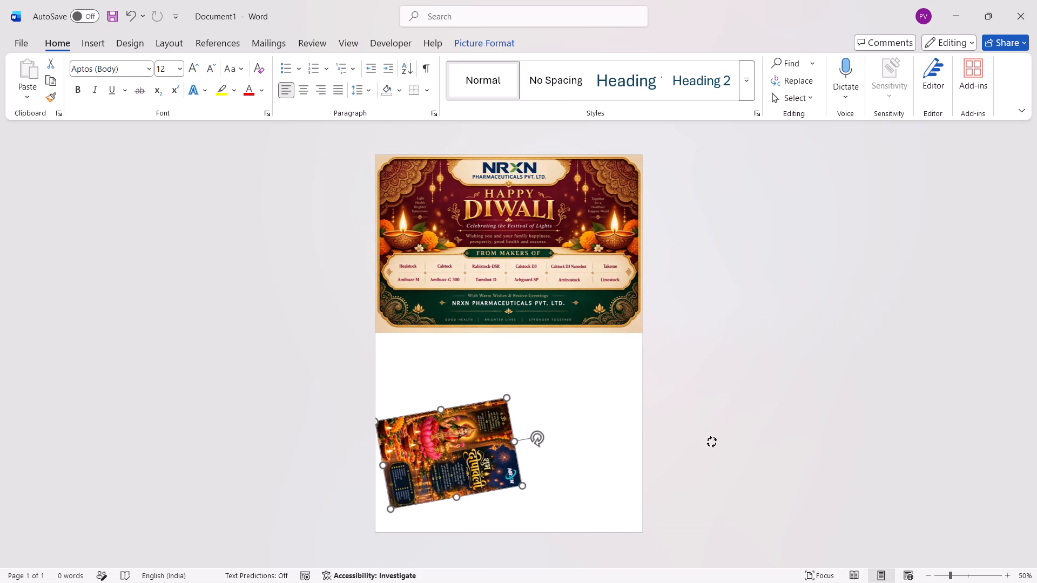
drag(711, 442, 718, 459)
Move the rotated Diwali picture up the page so it sits directly beneath the landscape Diwali picture.
drag(476, 442, 460, 399)
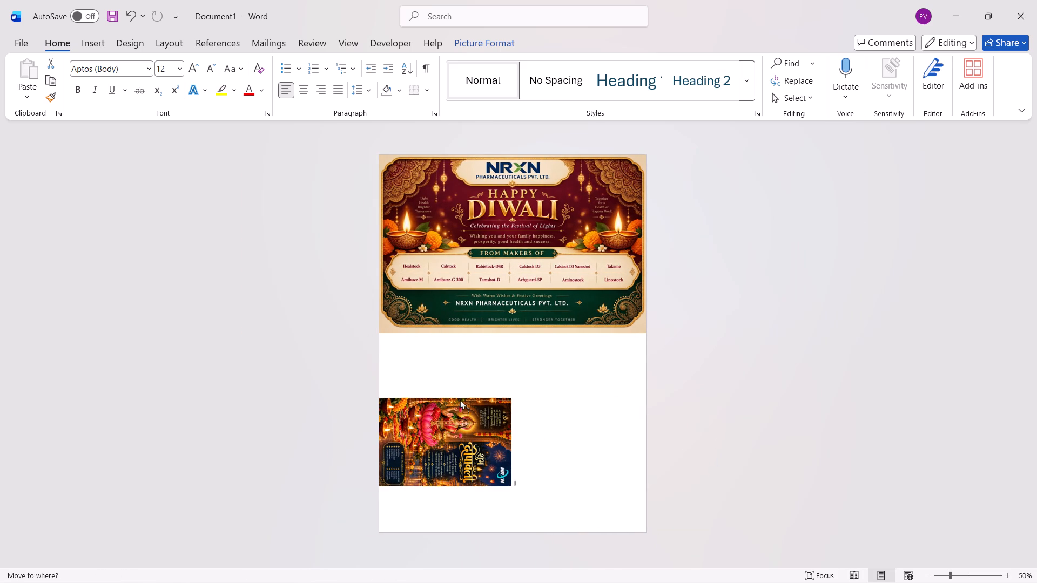
drag(460, 399, 460, 378)
drag(472, 416, 455, 341)
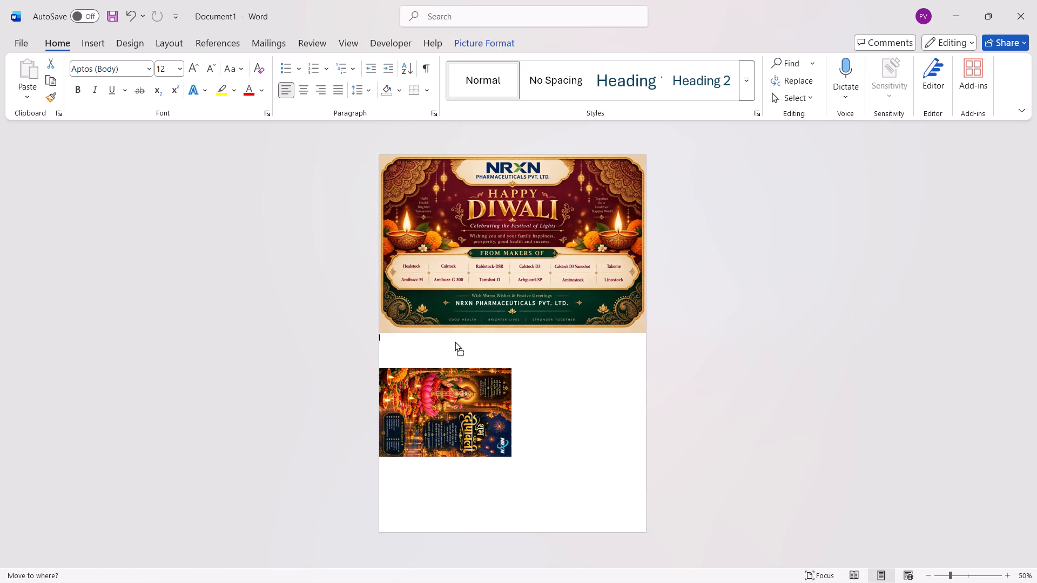
drag(455, 341, 455, 340)
Enlarge the rotated Diwali picture proportionally to about 19.9 by 13.2 cm, nearly filling the page width.
click(620, 428)
click(481, 395)
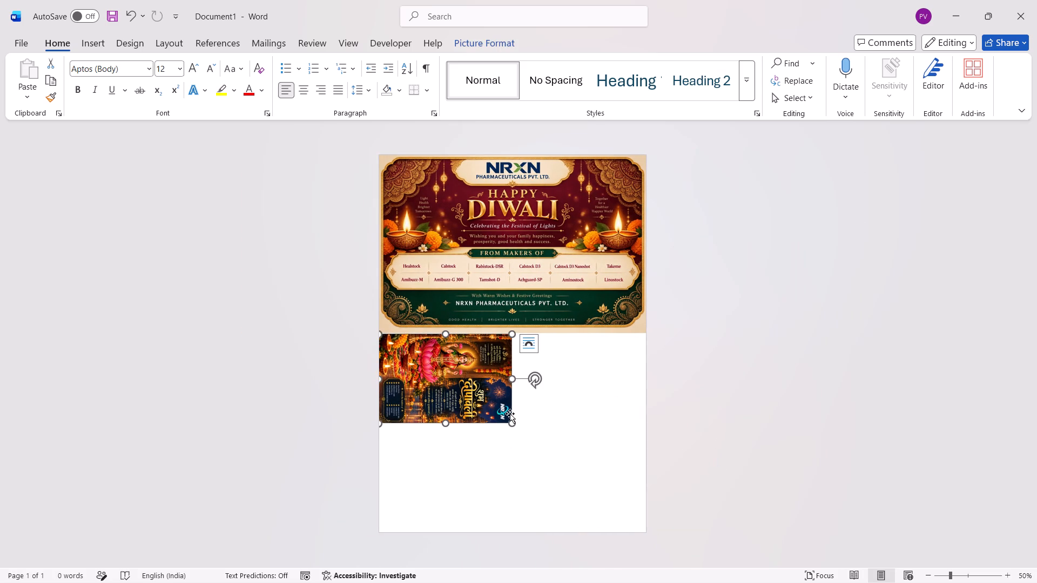
drag(513, 425, 609, 510)
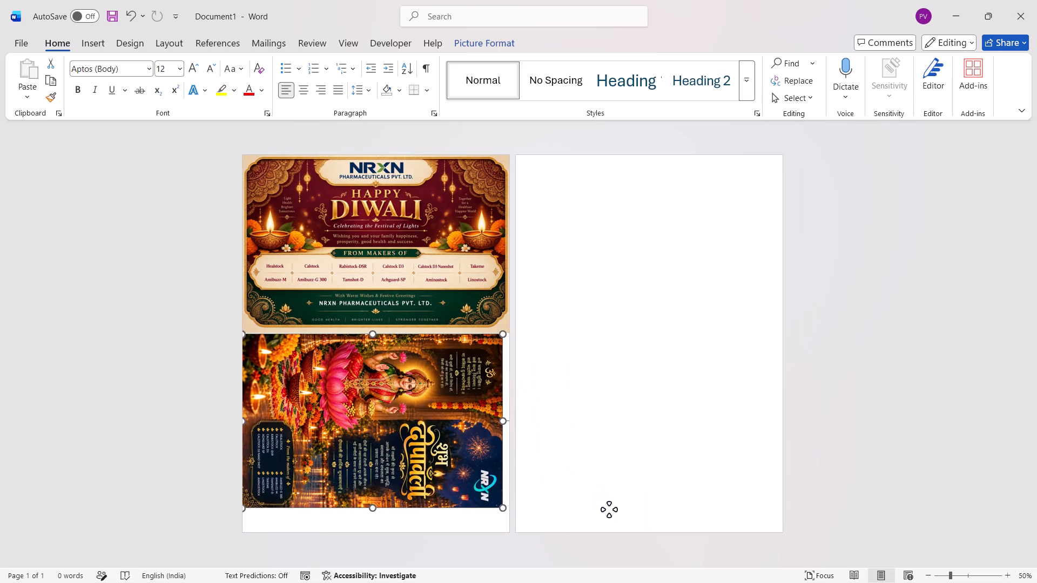
drag(609, 510, 568, 503)
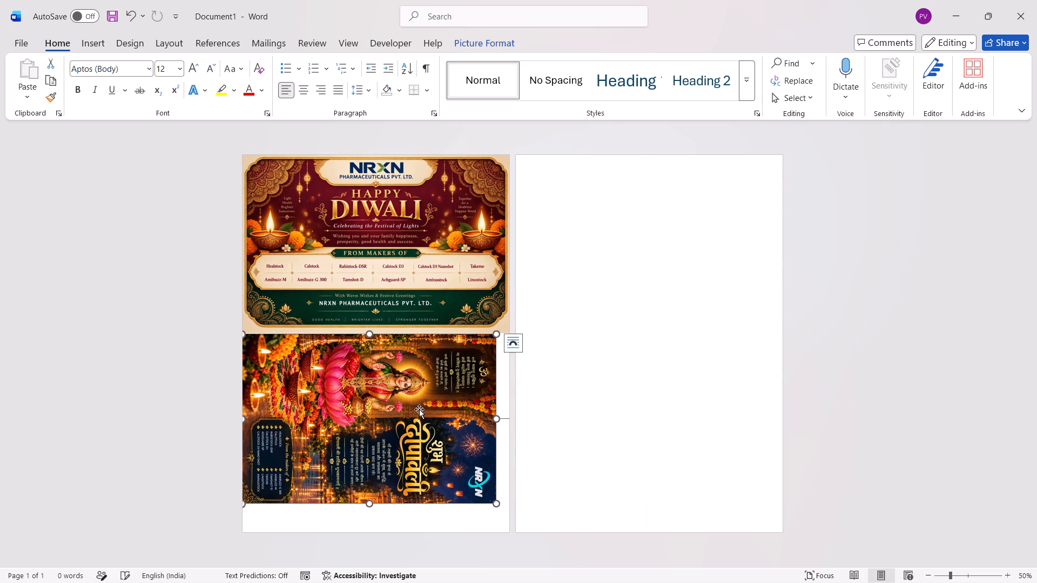
Set the rotated Diwali picture's height to 21 cm so it spans the full page width.
click(419, 409)
click(464, 52)
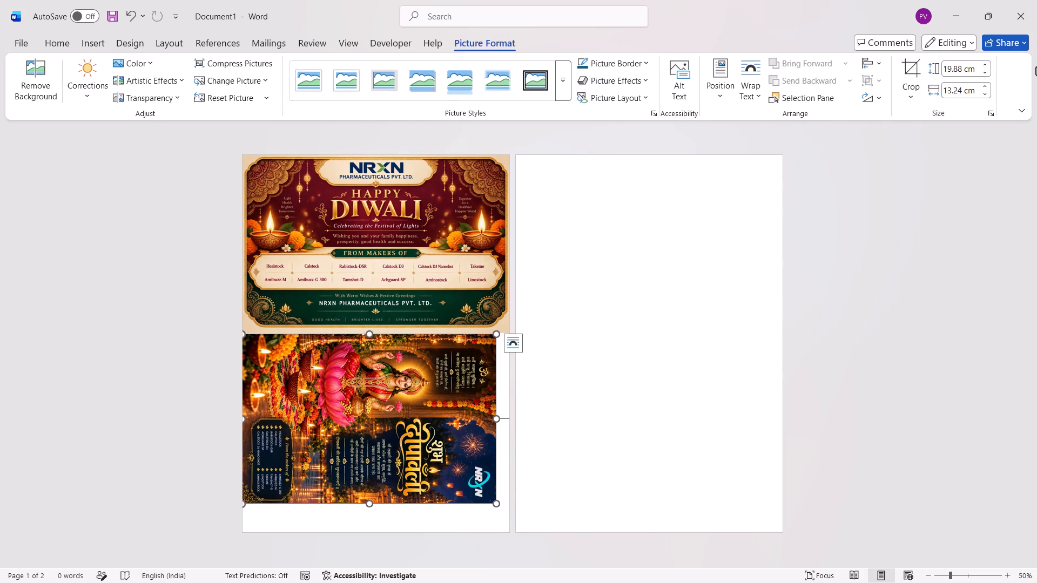
click(947, 67)
text(21)
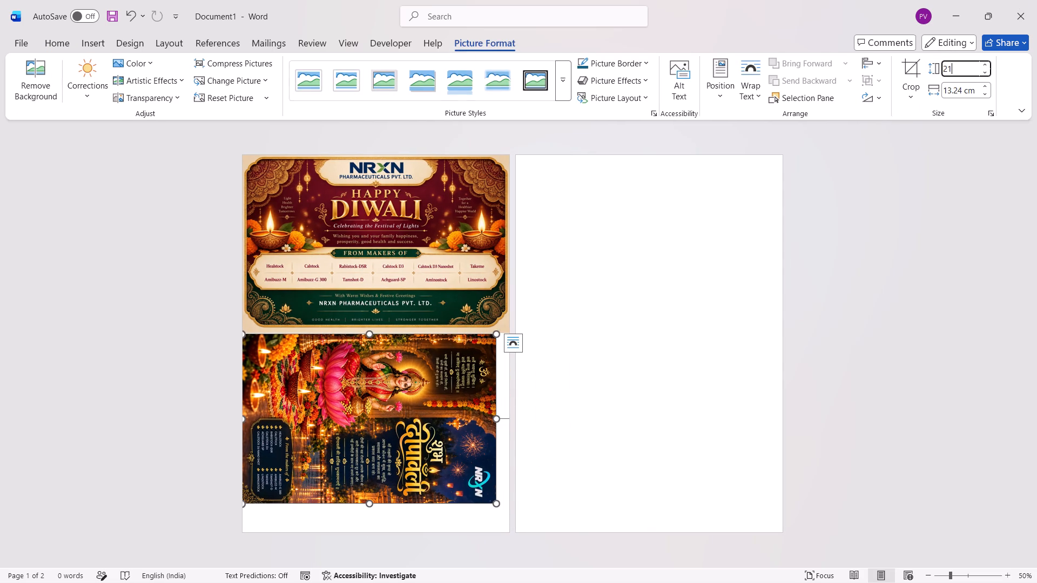
click(964, 83)
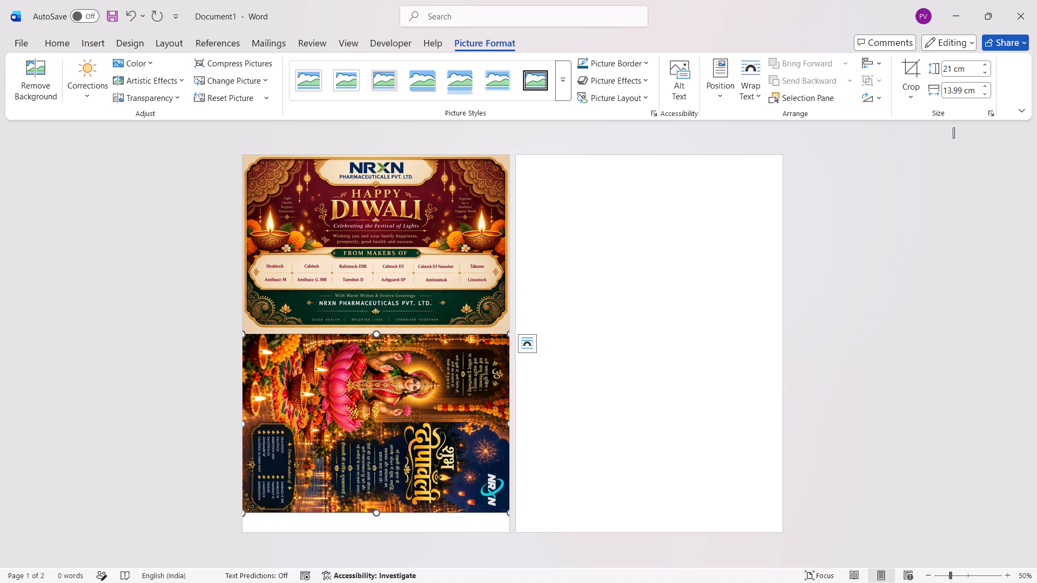
click(594, 333)
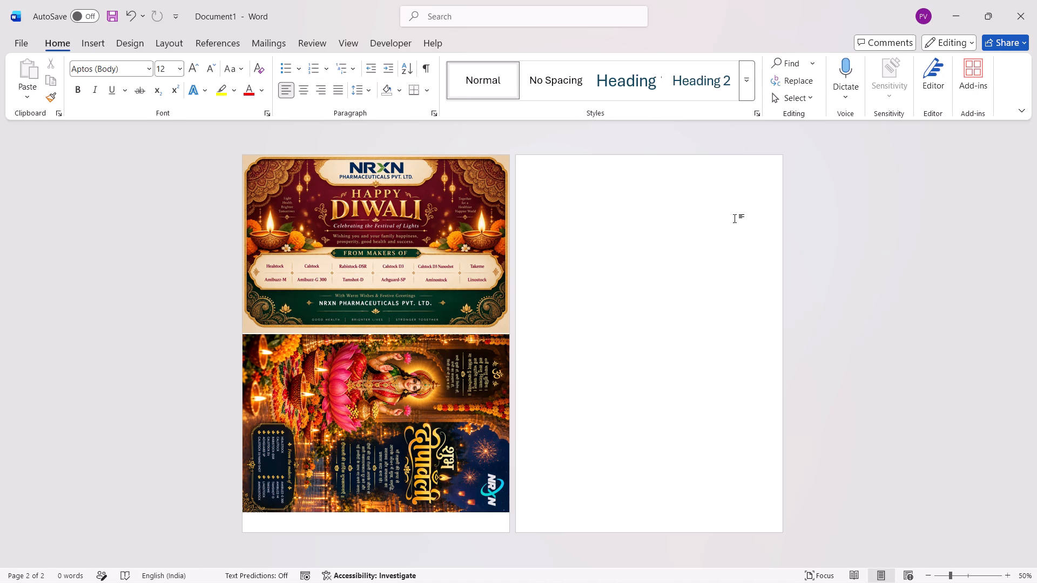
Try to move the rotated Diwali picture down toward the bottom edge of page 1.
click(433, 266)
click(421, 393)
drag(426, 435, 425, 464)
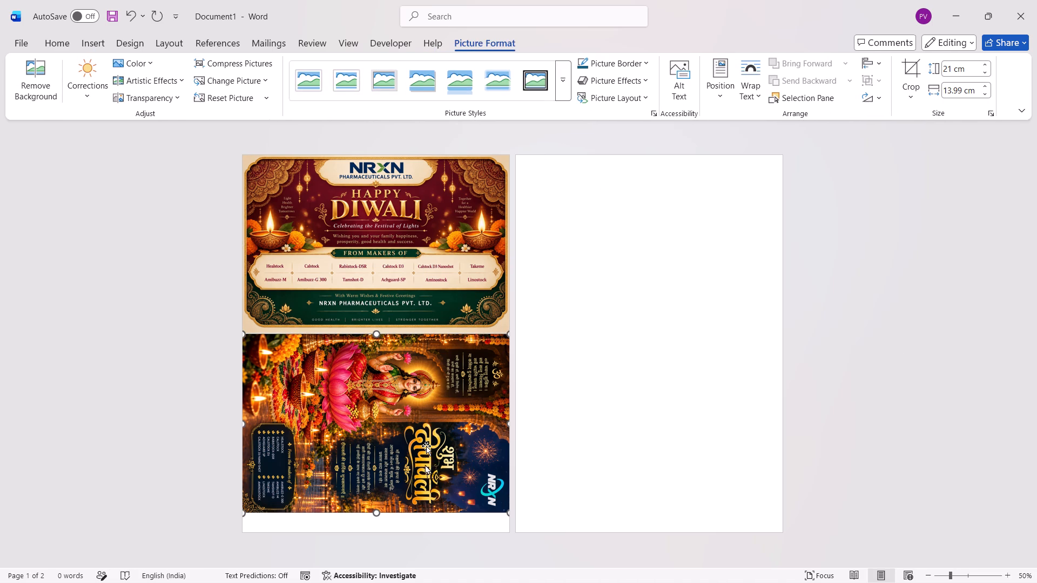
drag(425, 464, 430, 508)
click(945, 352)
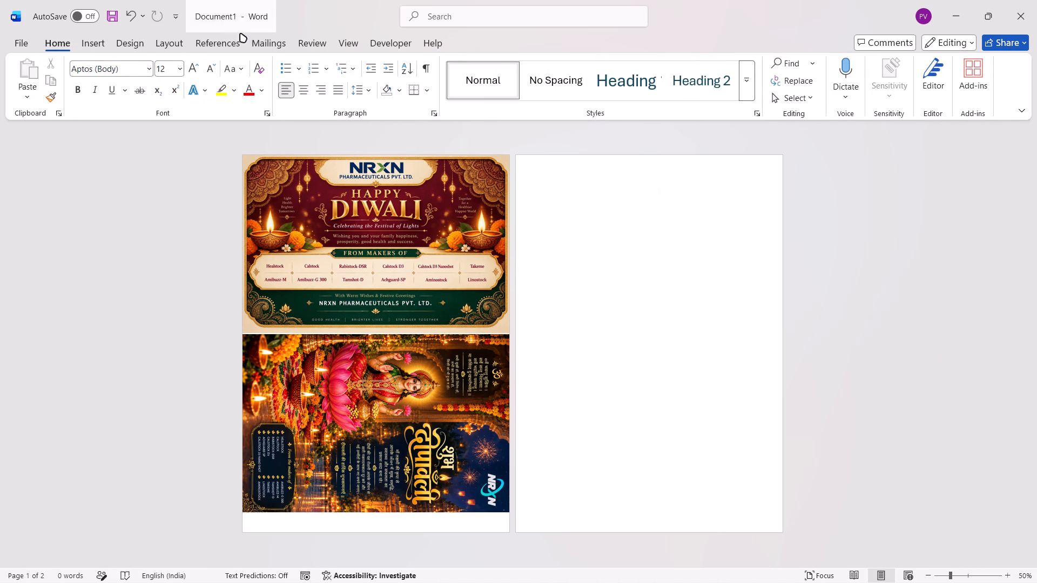
Set the rotated Diwali picture's width to 14 cm.
click(410, 376)
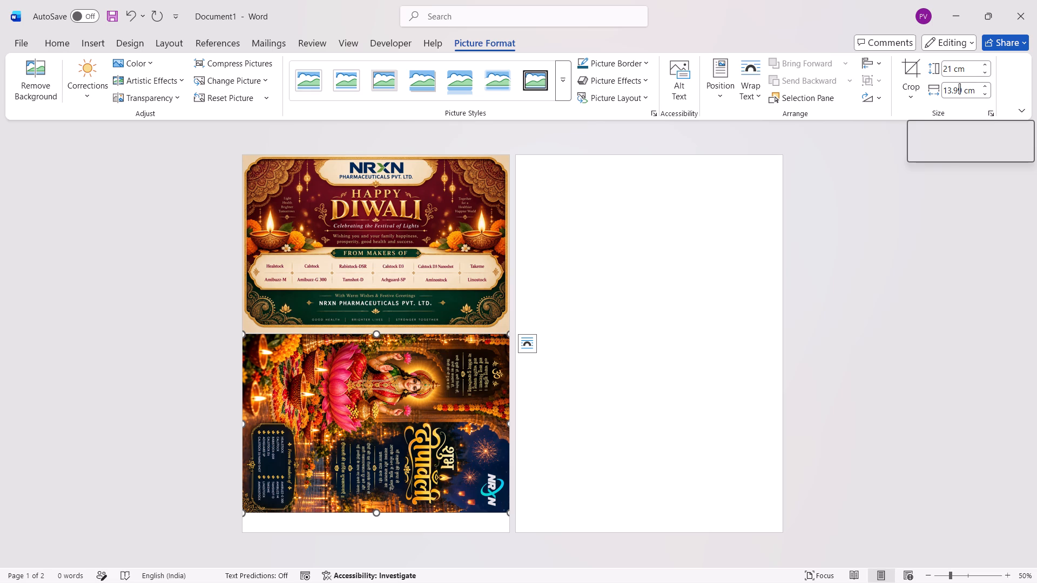
drag(974, 89, 986, 93)
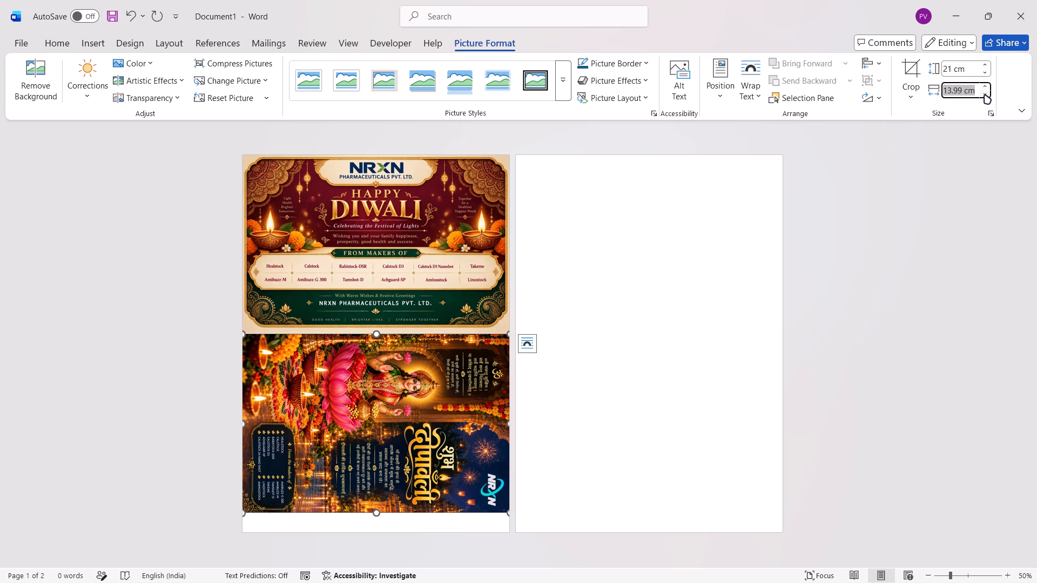
text(14)
key(Return)
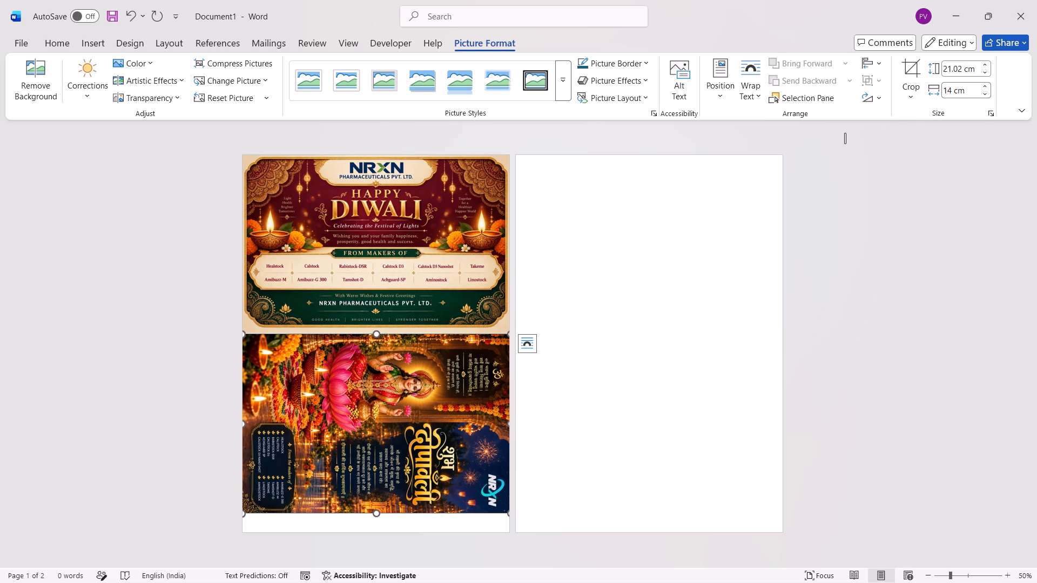
click(518, 389)
click(1014, 369)
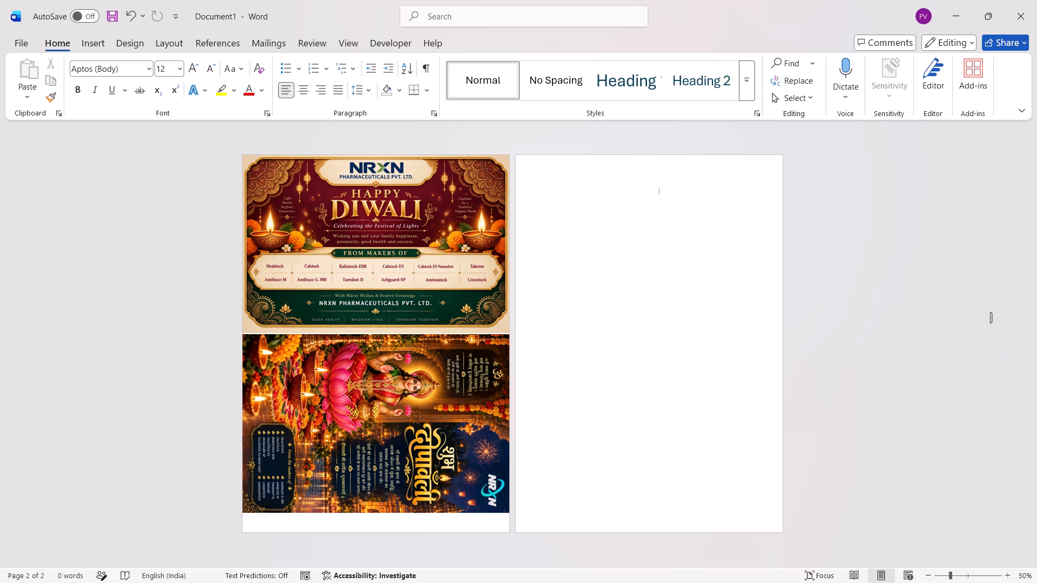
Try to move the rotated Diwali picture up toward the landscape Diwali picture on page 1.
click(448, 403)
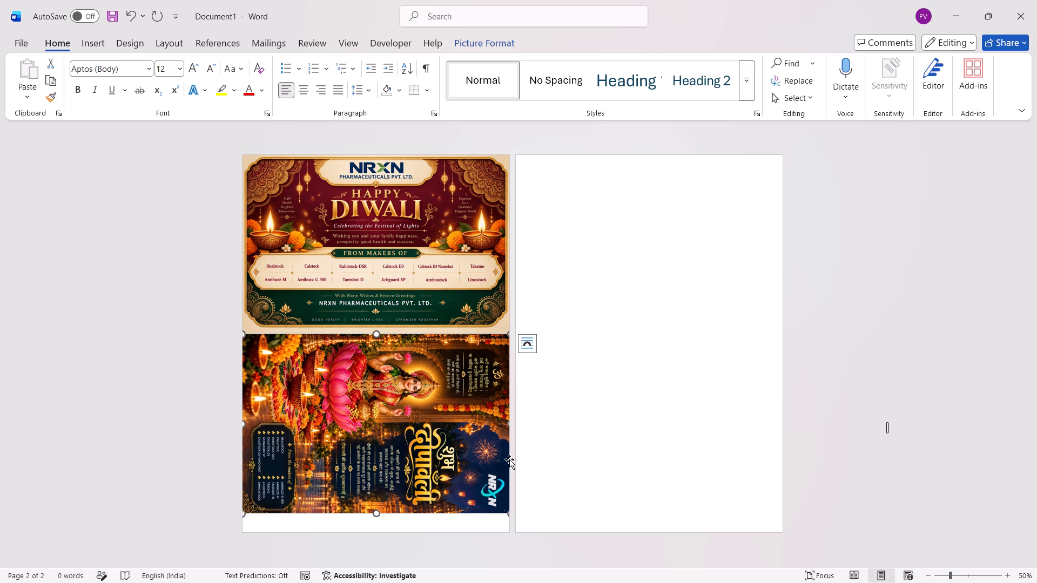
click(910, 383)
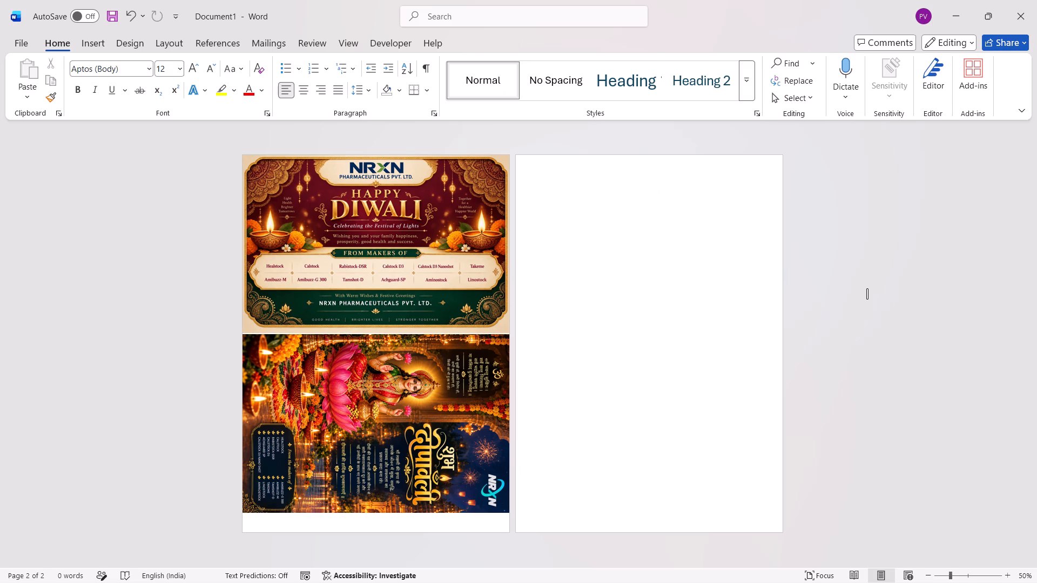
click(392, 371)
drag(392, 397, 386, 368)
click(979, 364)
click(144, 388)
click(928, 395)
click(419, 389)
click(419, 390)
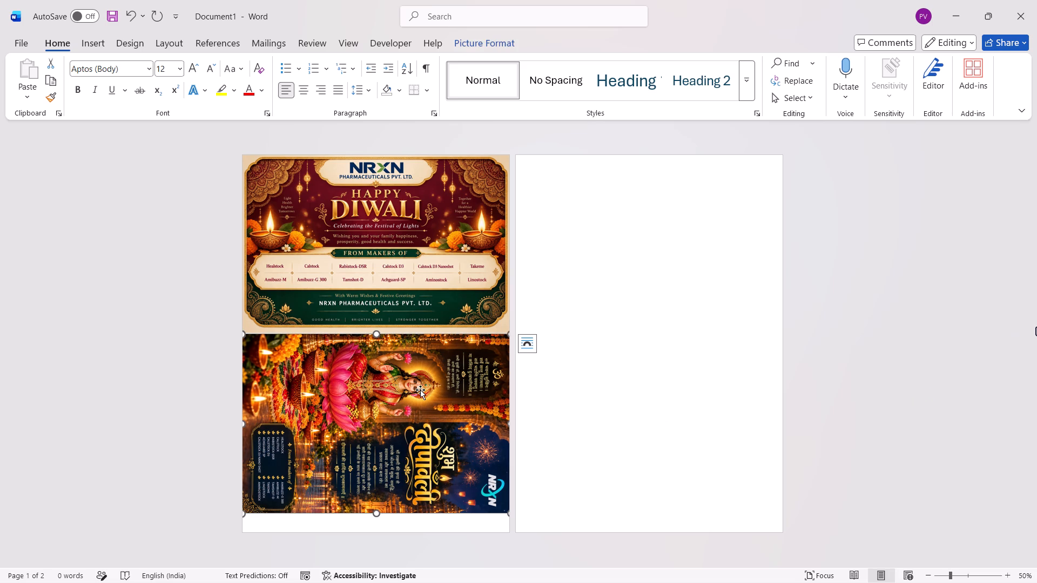
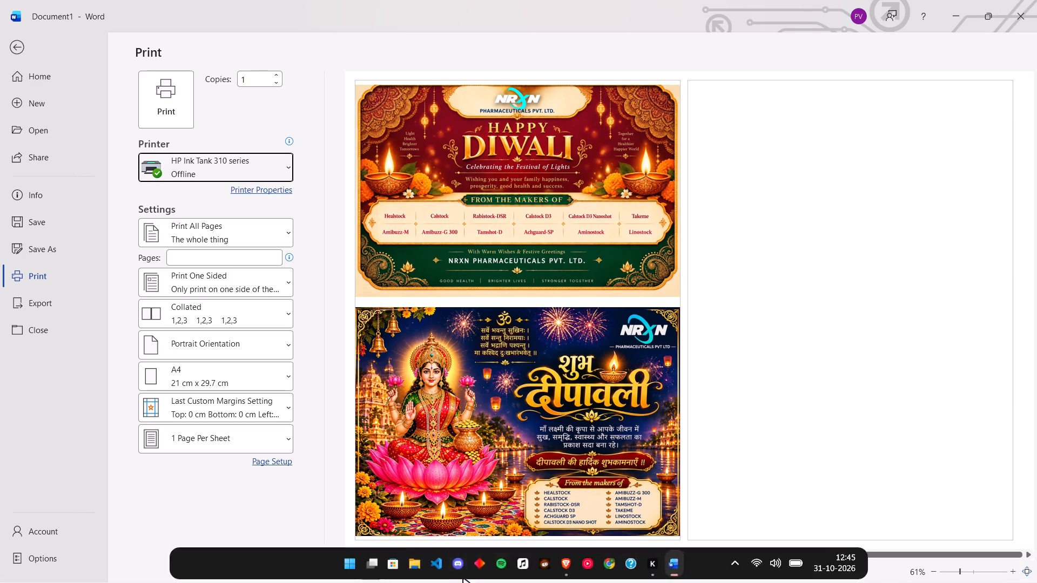
Examine the margin, paper and layout options in Page Setup, including the additional print options, without changing anything.
click(272, 456)
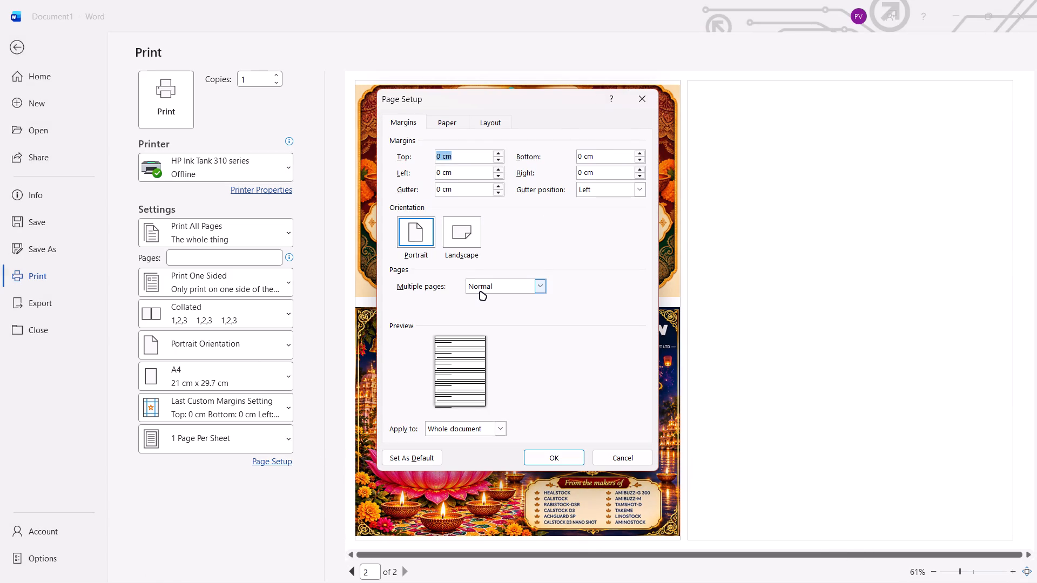
click(459, 127)
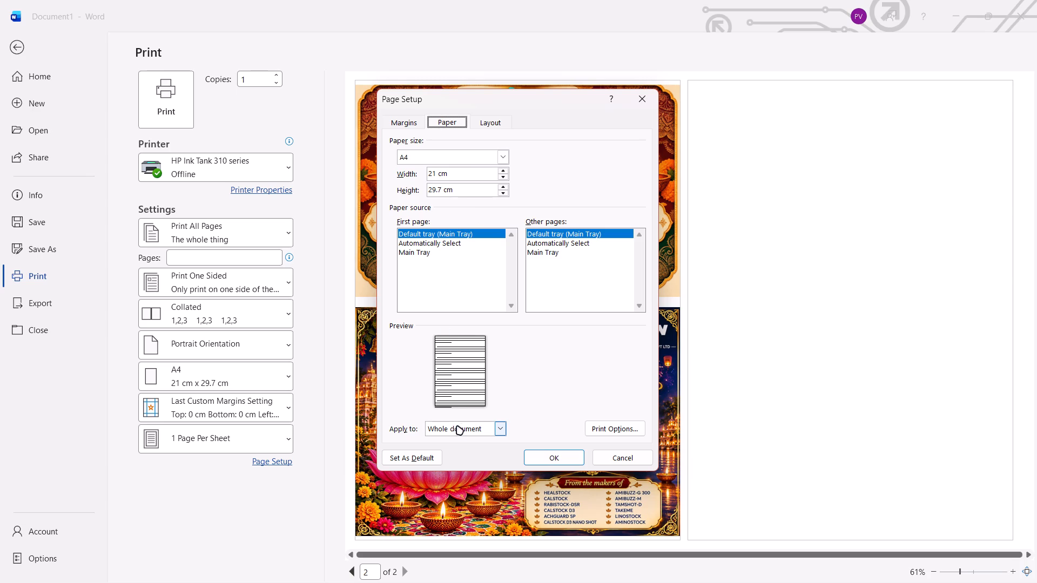
click(493, 159)
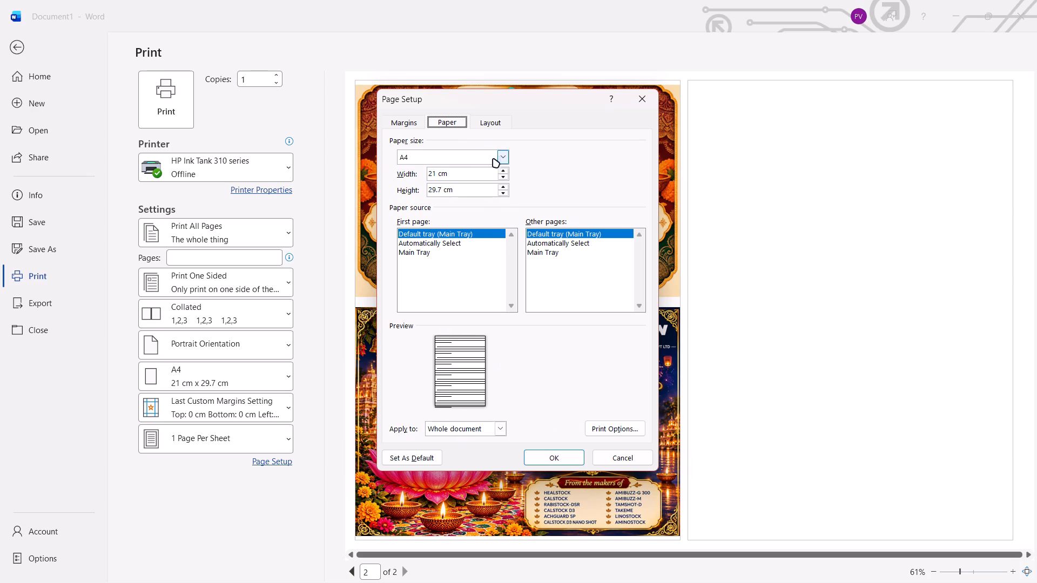
click(493, 159)
scroll(477, 245, down, 4)
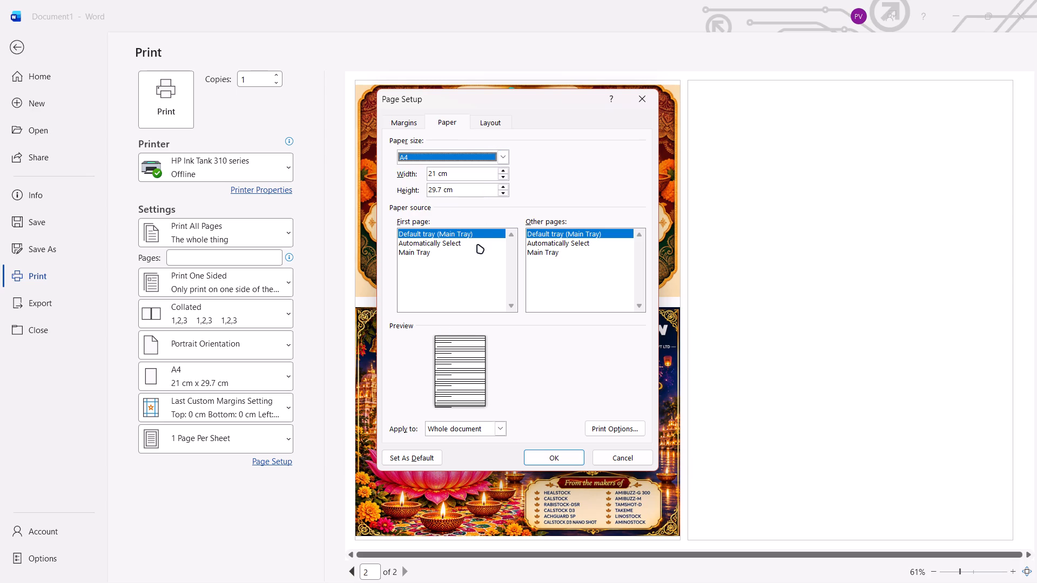
click(452, 430)
click(566, 395)
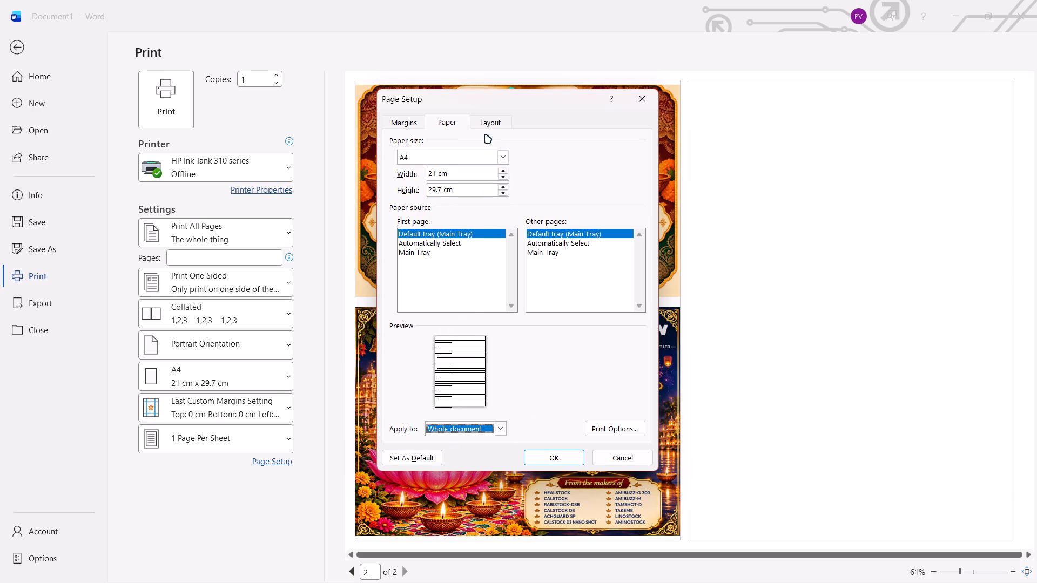
click(486, 127)
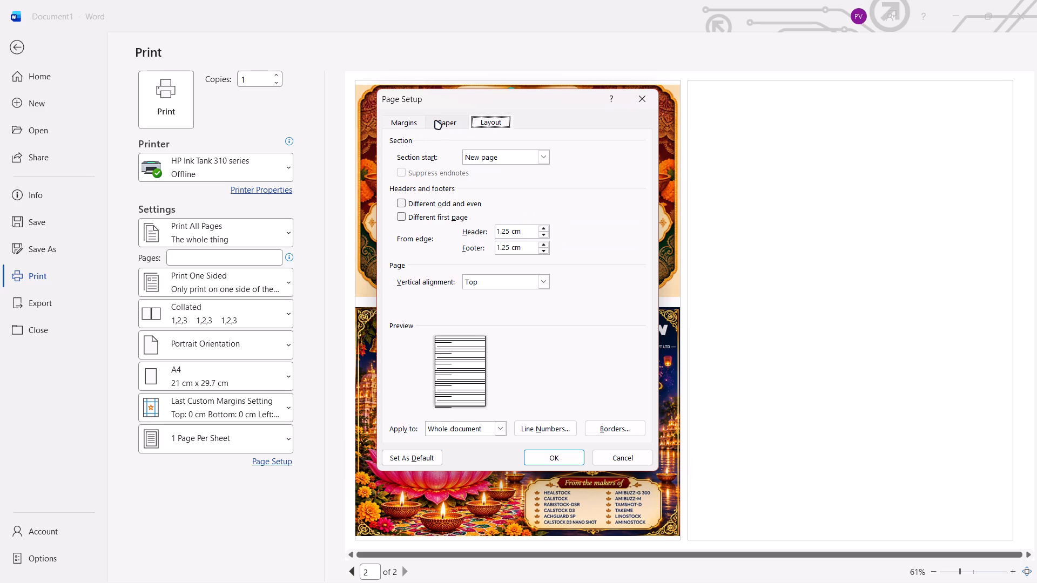
click(435, 121)
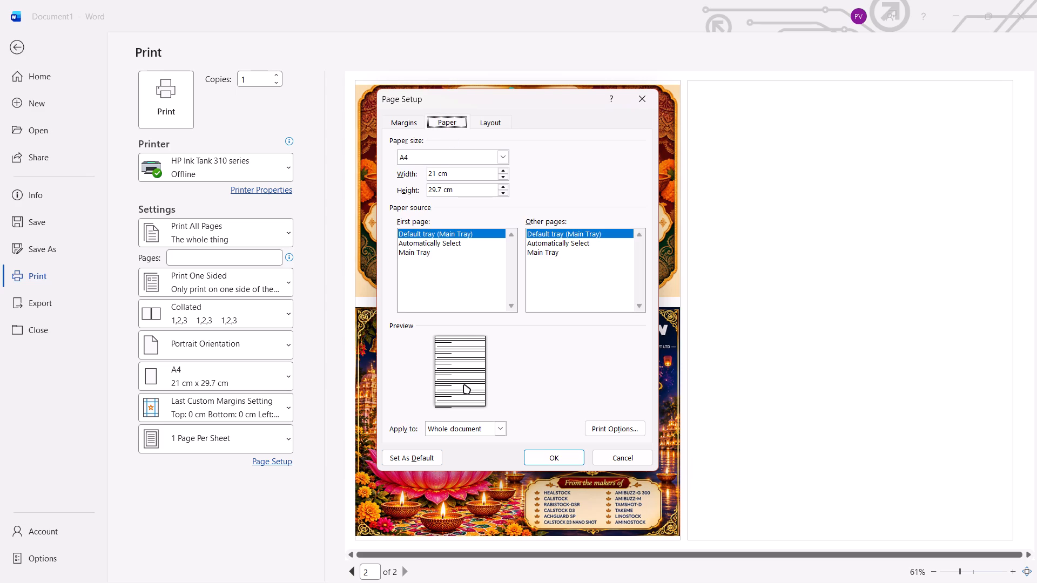
click(625, 433)
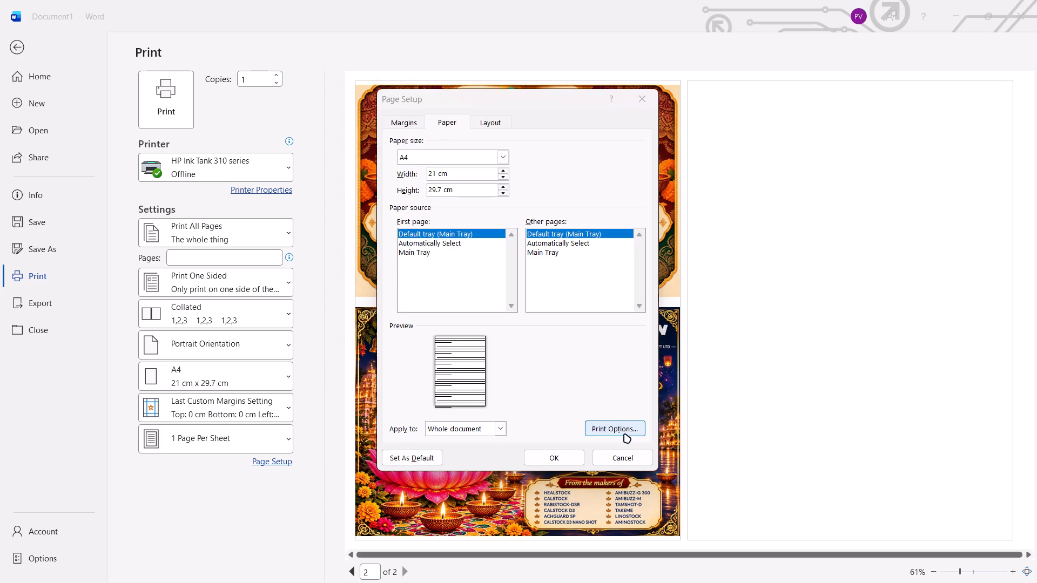
click(778, 66)
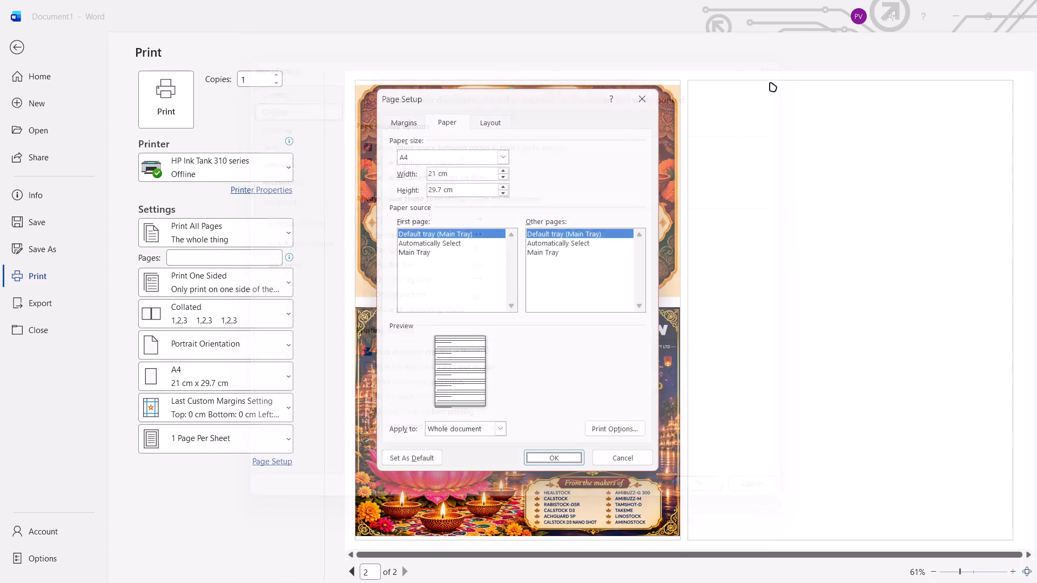
click(407, 122)
double_click(475, 284)
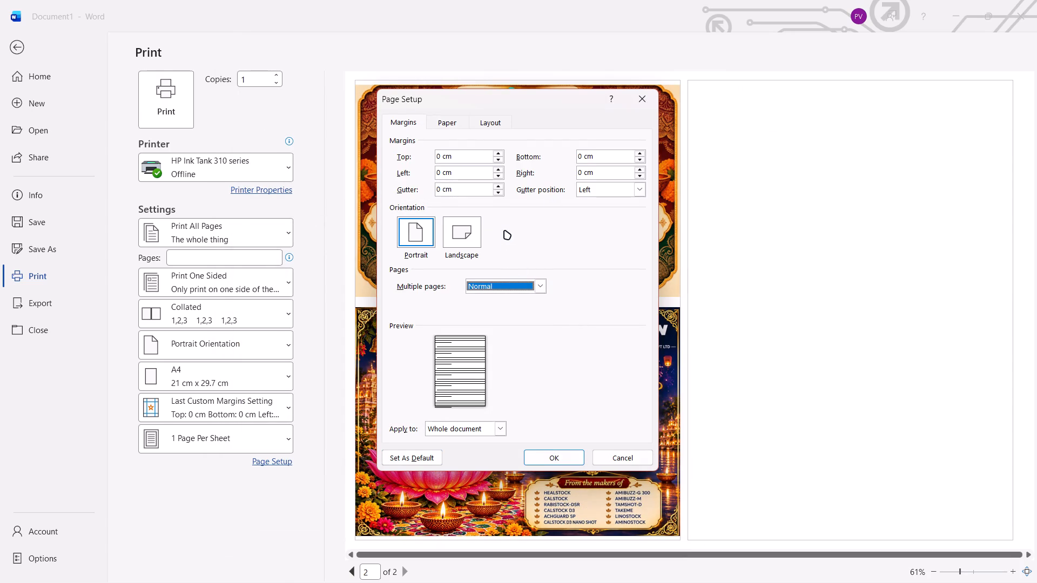
click(454, 121)
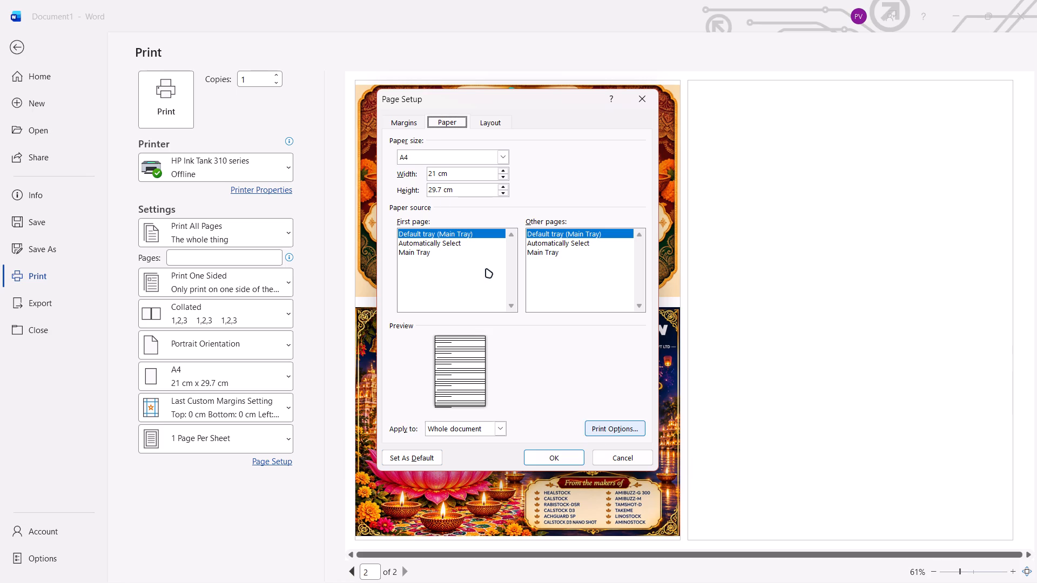
click(485, 127)
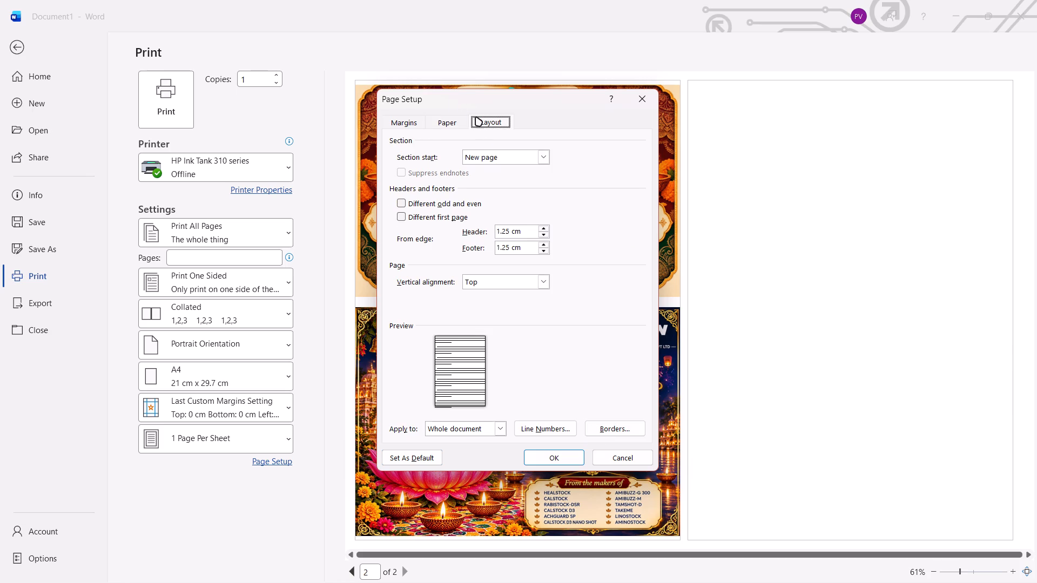
click(463, 114)
click(644, 99)
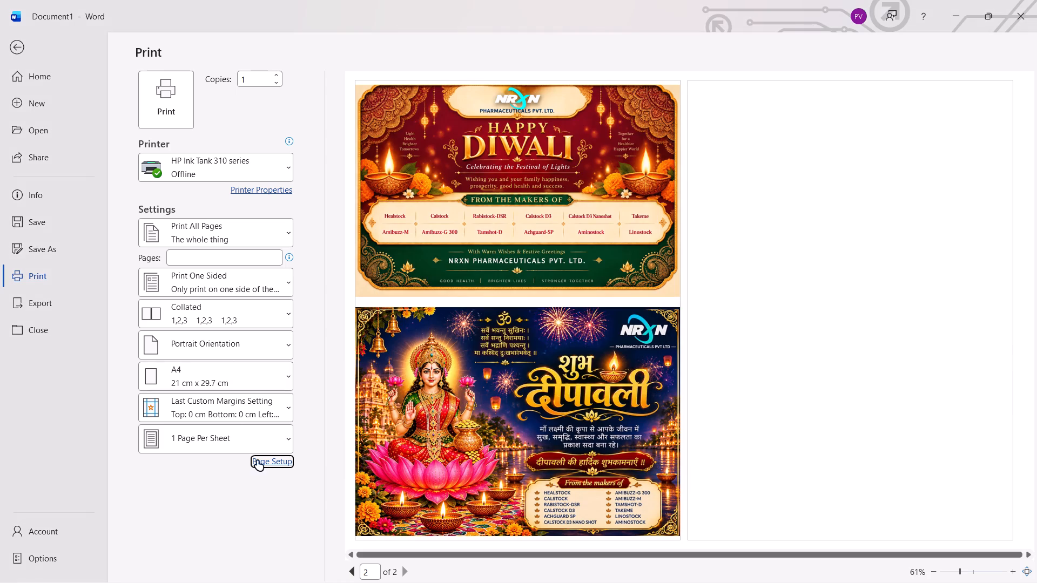
In the HP Ink Tank 310 printer properties, keep borderless printing Off and set the paper type to Other Photo Inkjet Papers.
click(264, 195)
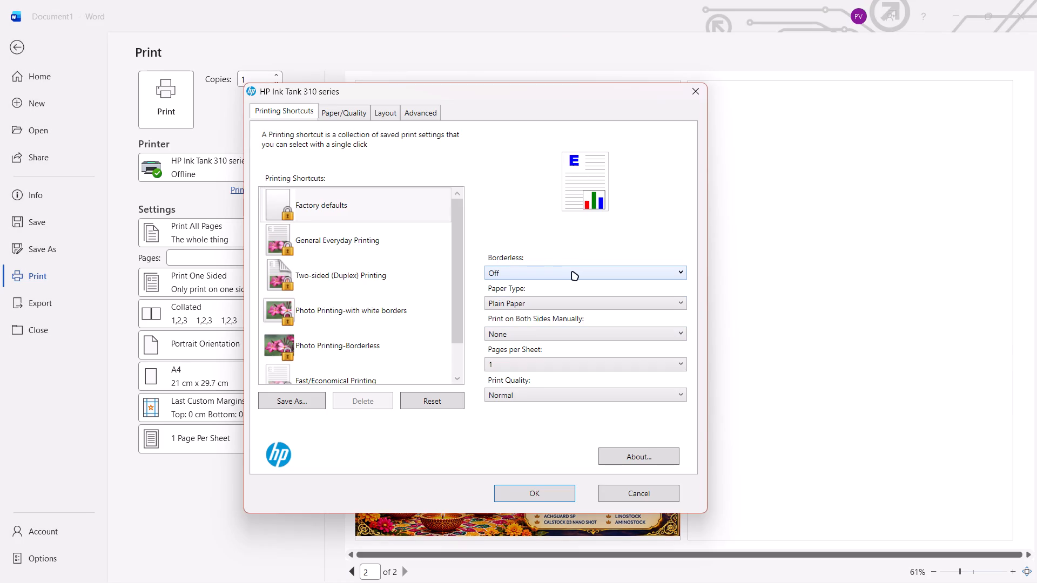
click(572, 274)
click(564, 240)
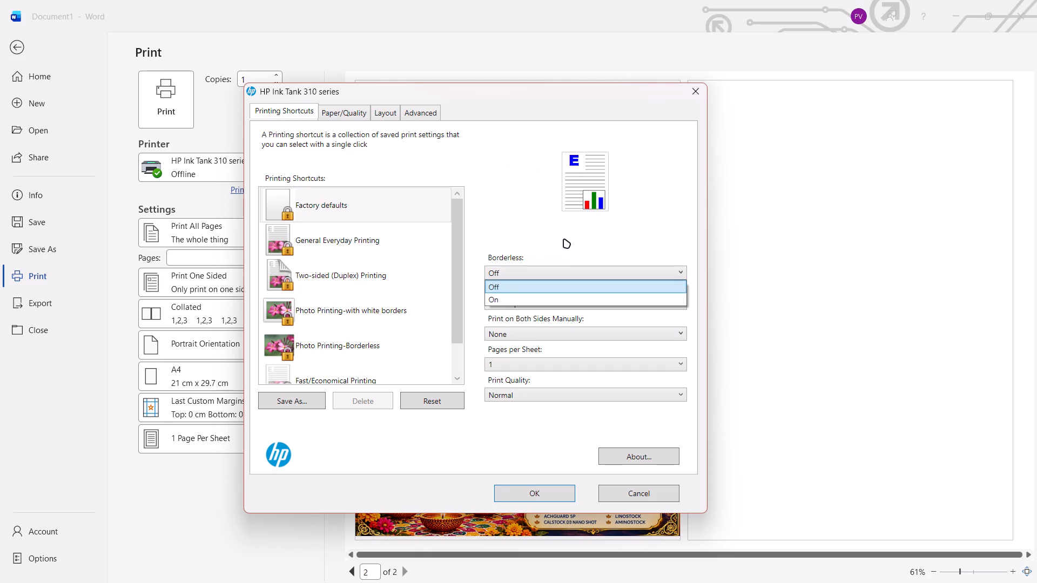
click(562, 293)
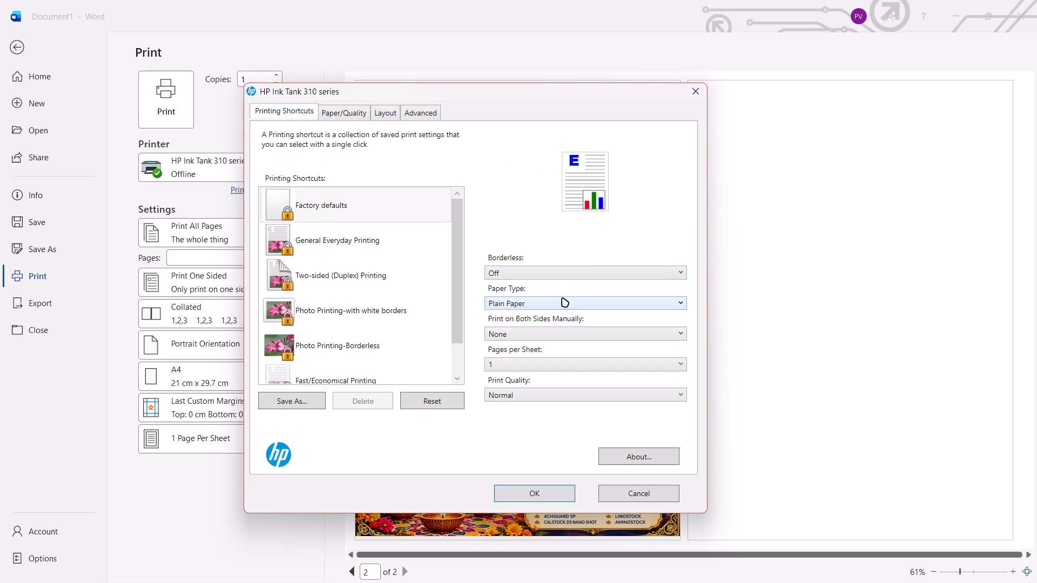
click(563, 303)
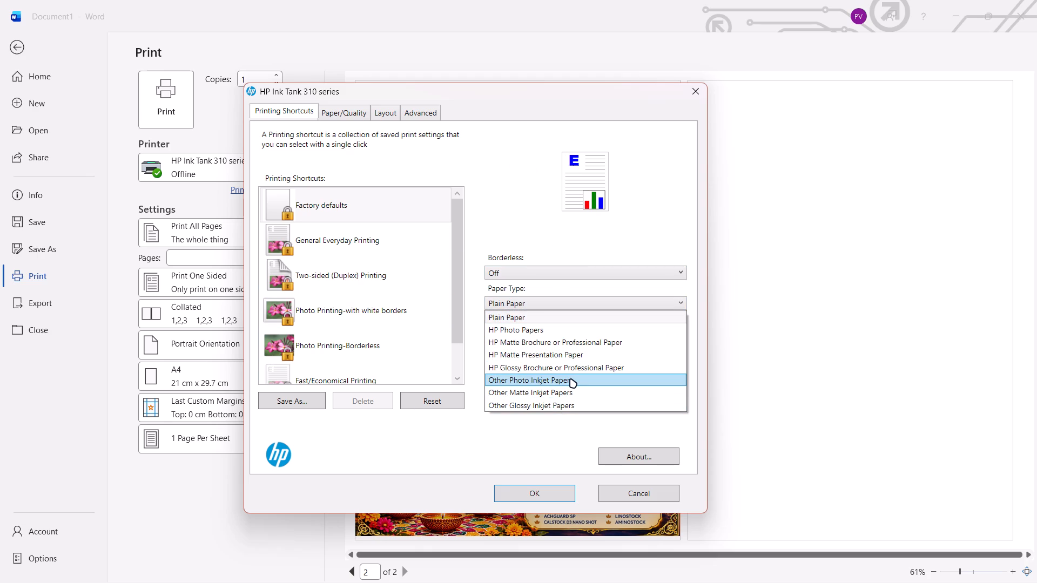
click(582, 380)
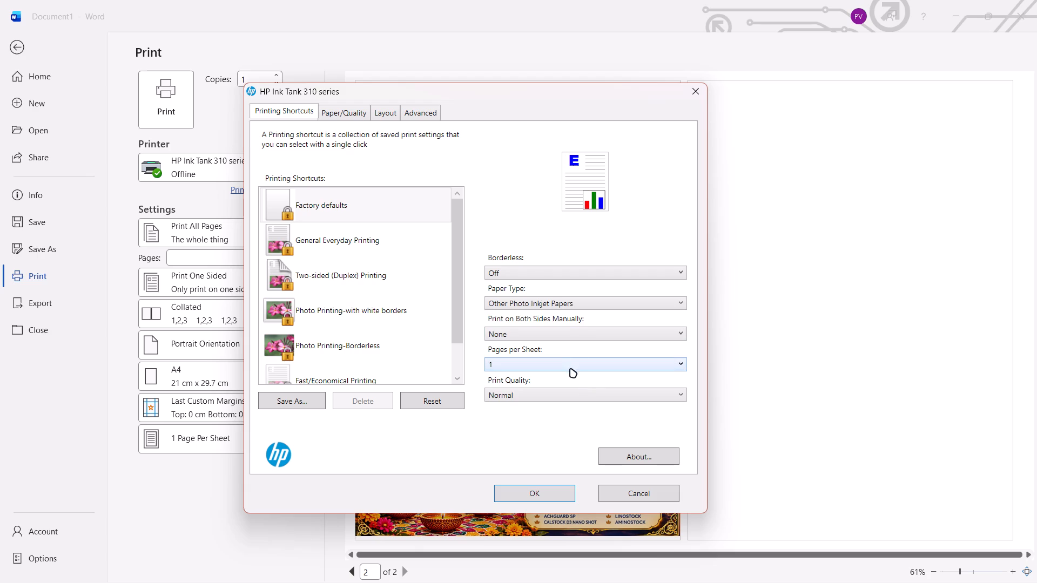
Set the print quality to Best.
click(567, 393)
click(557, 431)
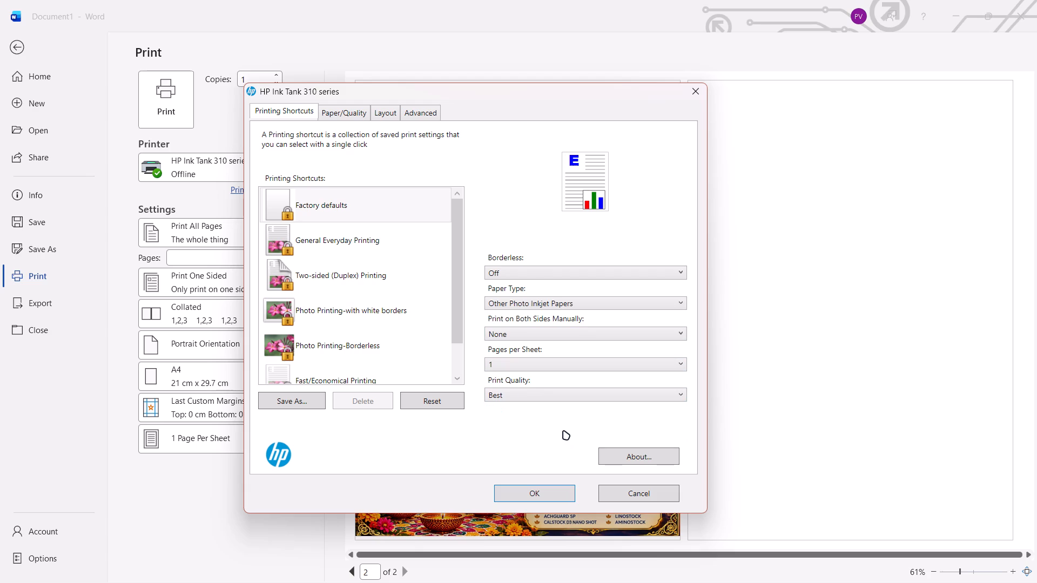
Set the print quality to Normal and accept the printer properties.
click(339, 117)
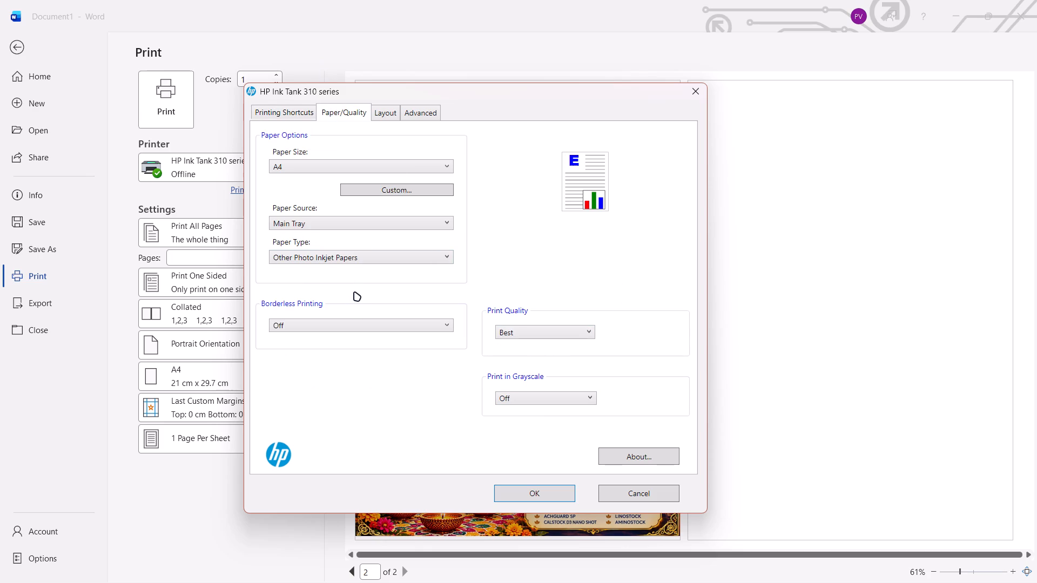
click(529, 334)
click(540, 358)
click(305, 110)
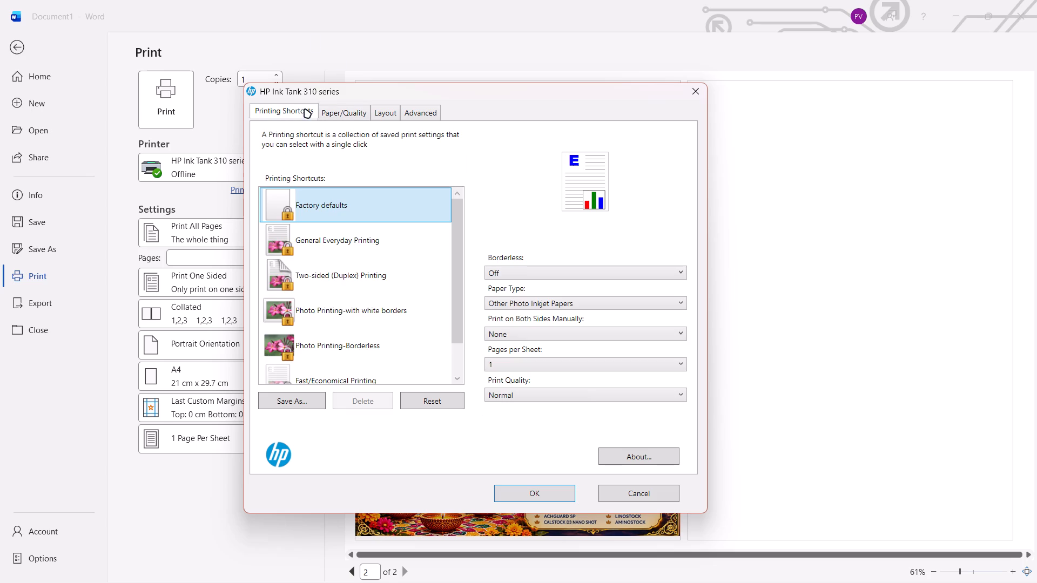
click(544, 498)
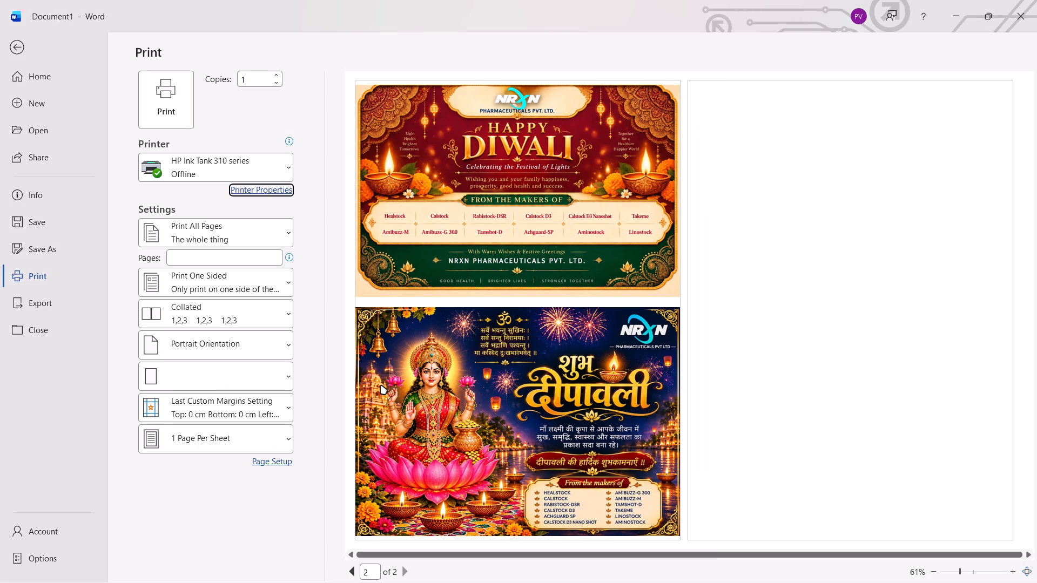
Print one copy of the whole document on the HP Ink Tank 310 series printer.
click(151, 91)
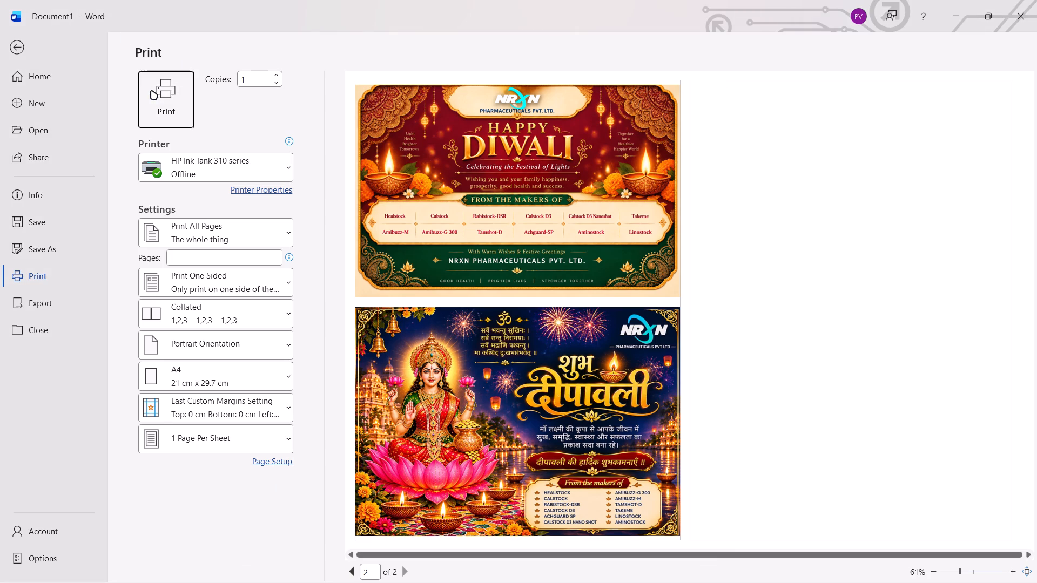
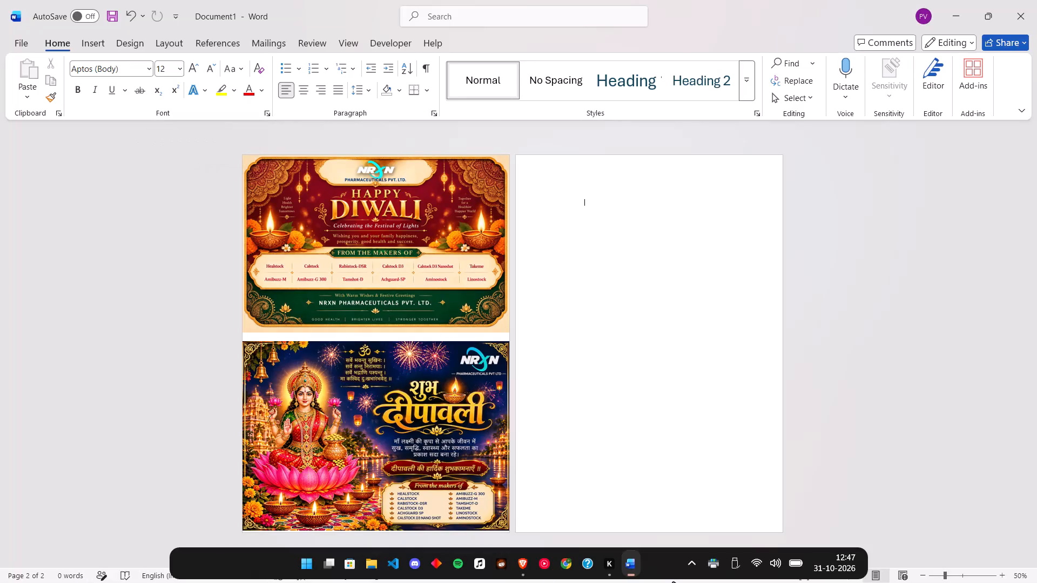
Open the print queue of the HP Ink Tank 310 series to check the Word document's print job.
click(708, 560)
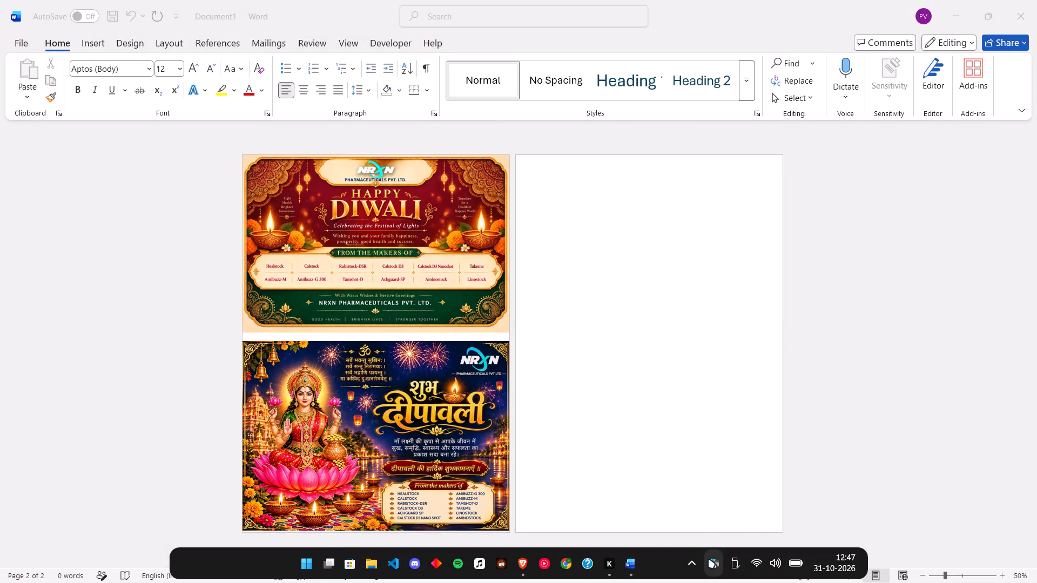
right_click(716, 561)
click(754, 518)
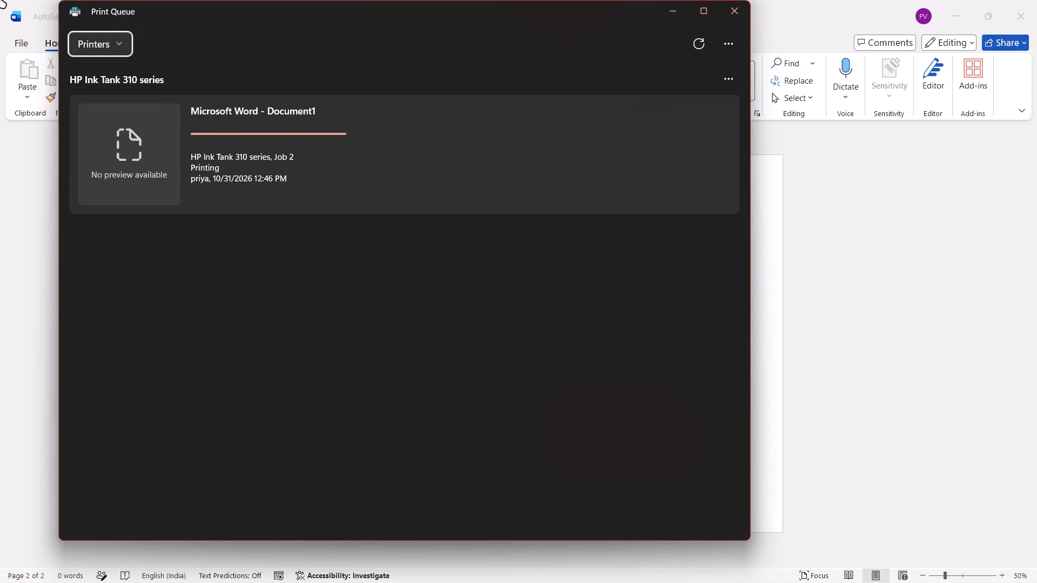
click(117, 41)
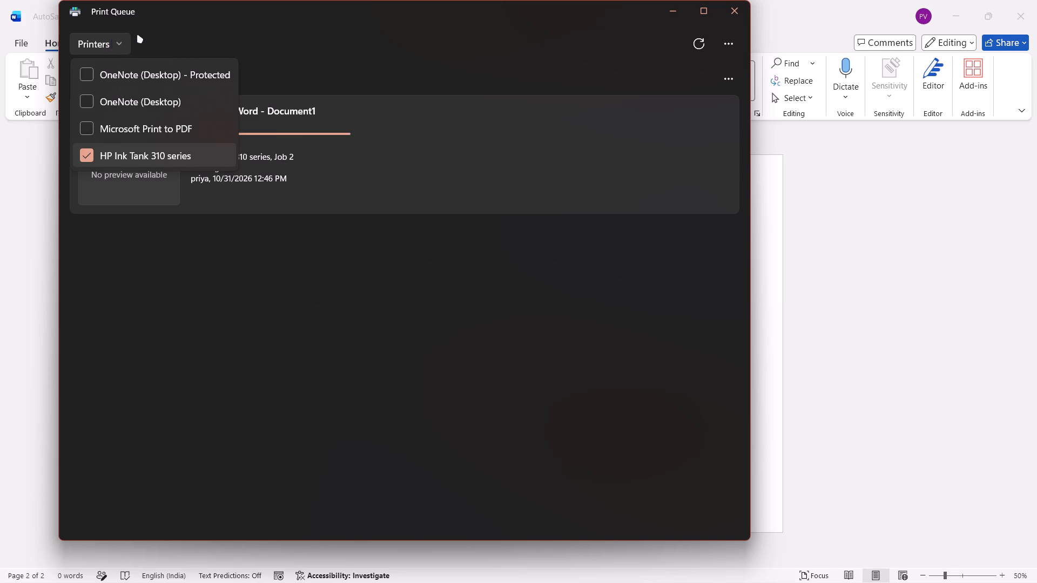
click(165, 21)
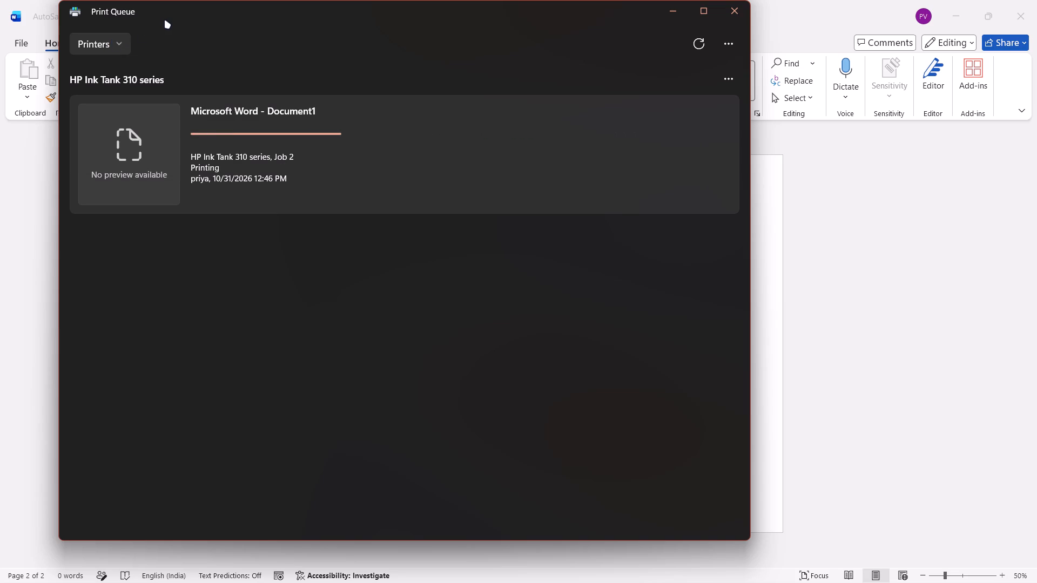
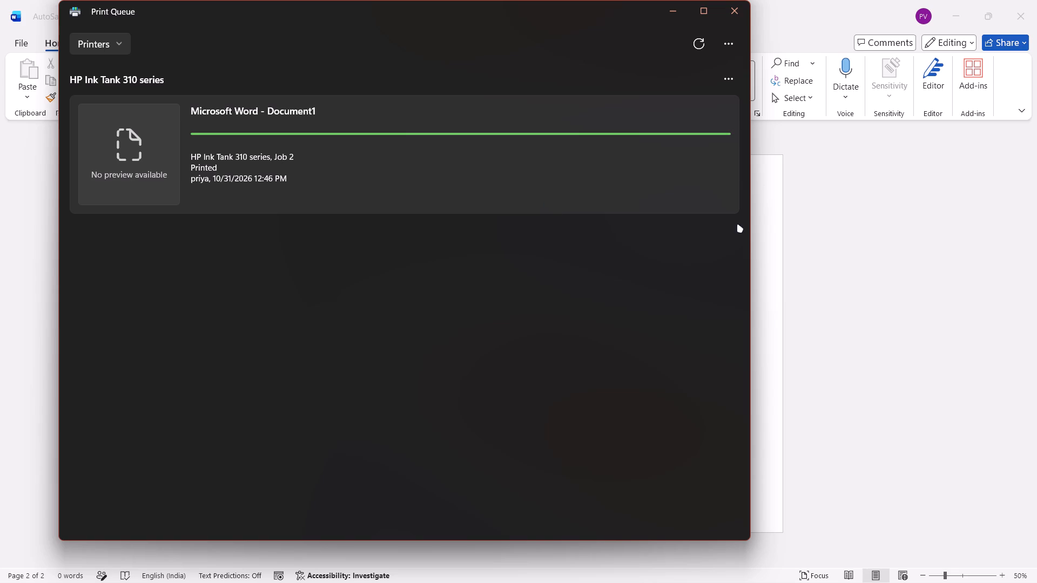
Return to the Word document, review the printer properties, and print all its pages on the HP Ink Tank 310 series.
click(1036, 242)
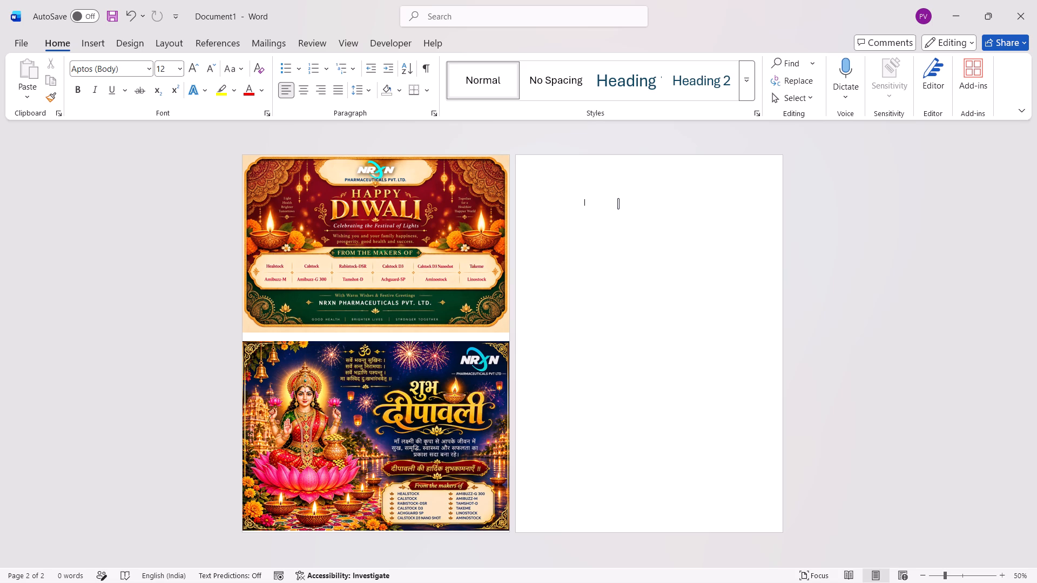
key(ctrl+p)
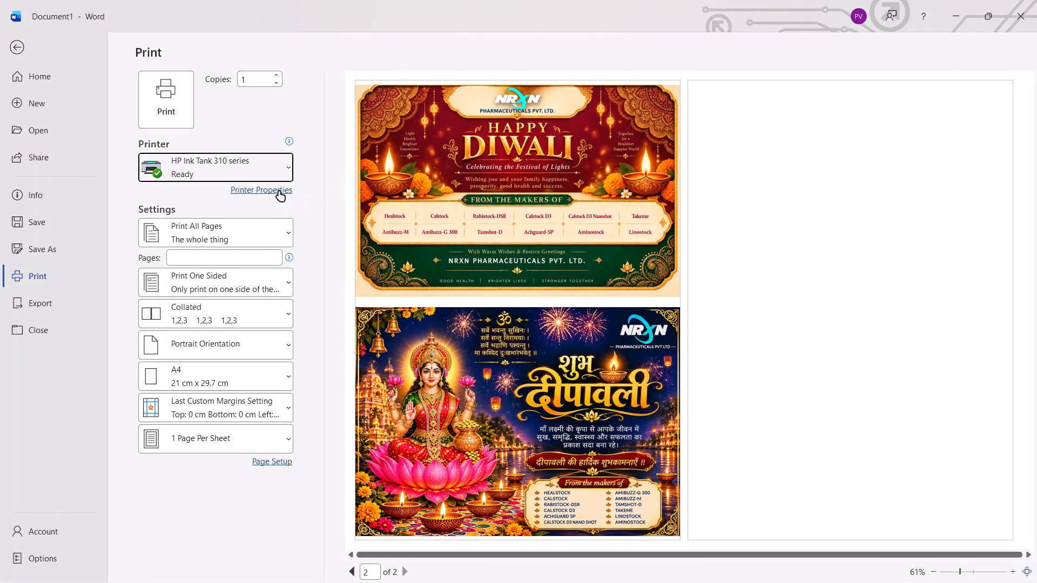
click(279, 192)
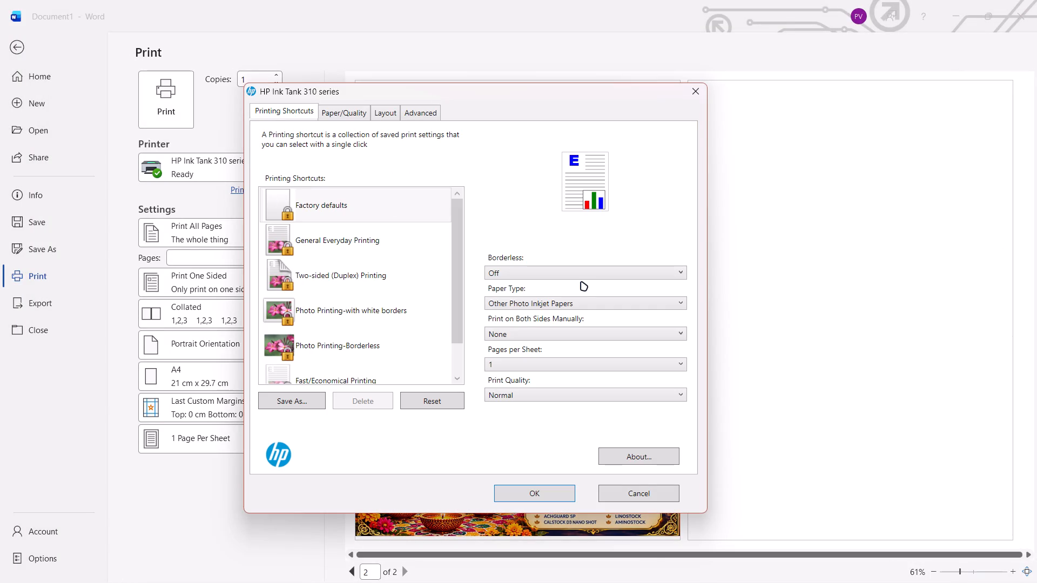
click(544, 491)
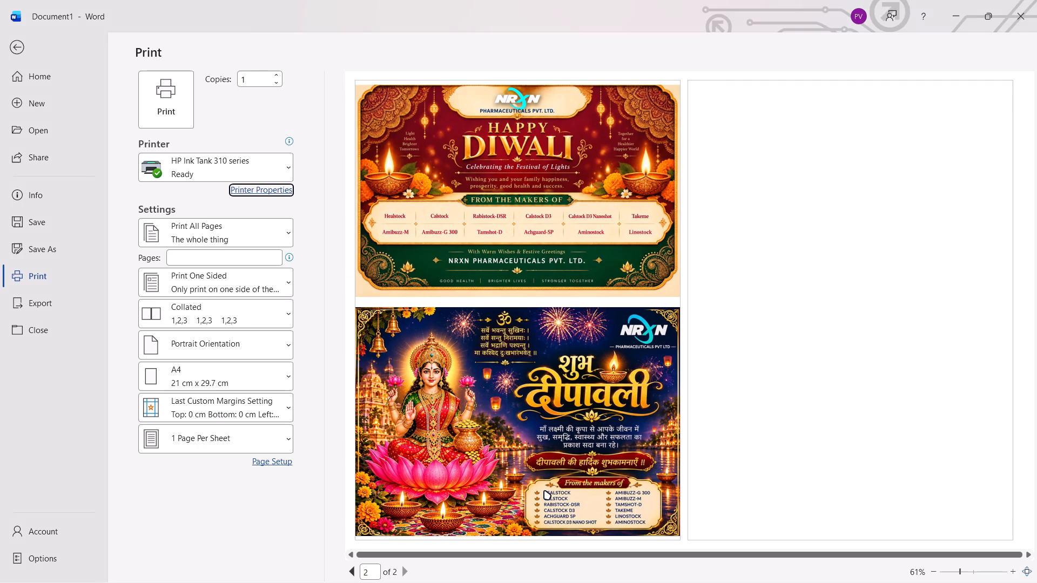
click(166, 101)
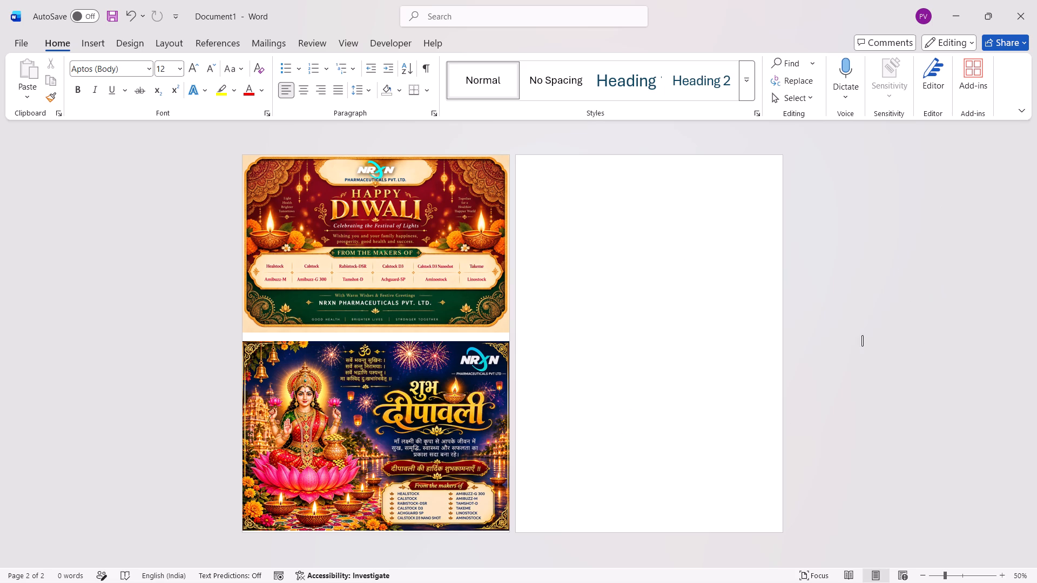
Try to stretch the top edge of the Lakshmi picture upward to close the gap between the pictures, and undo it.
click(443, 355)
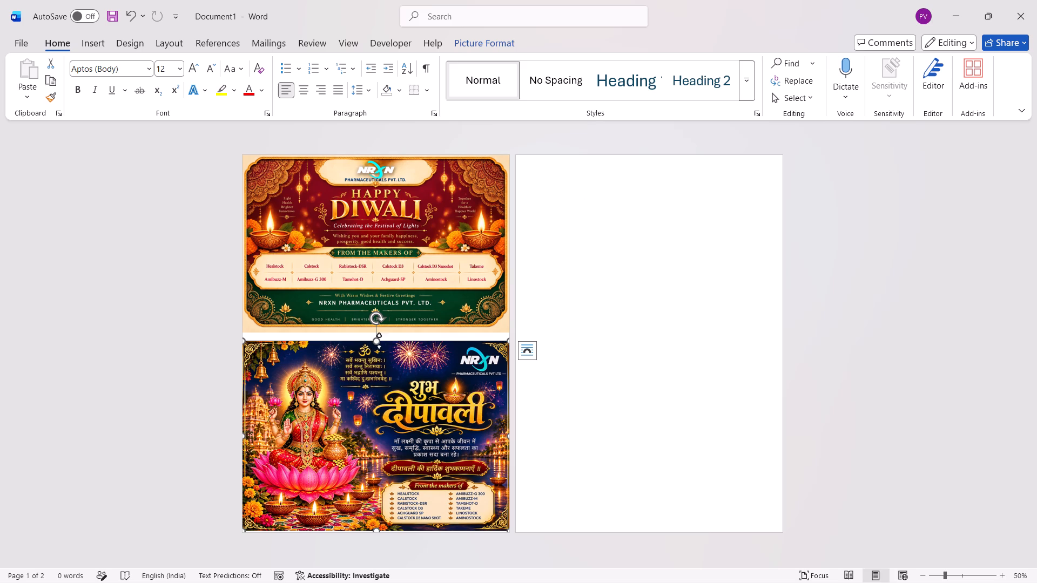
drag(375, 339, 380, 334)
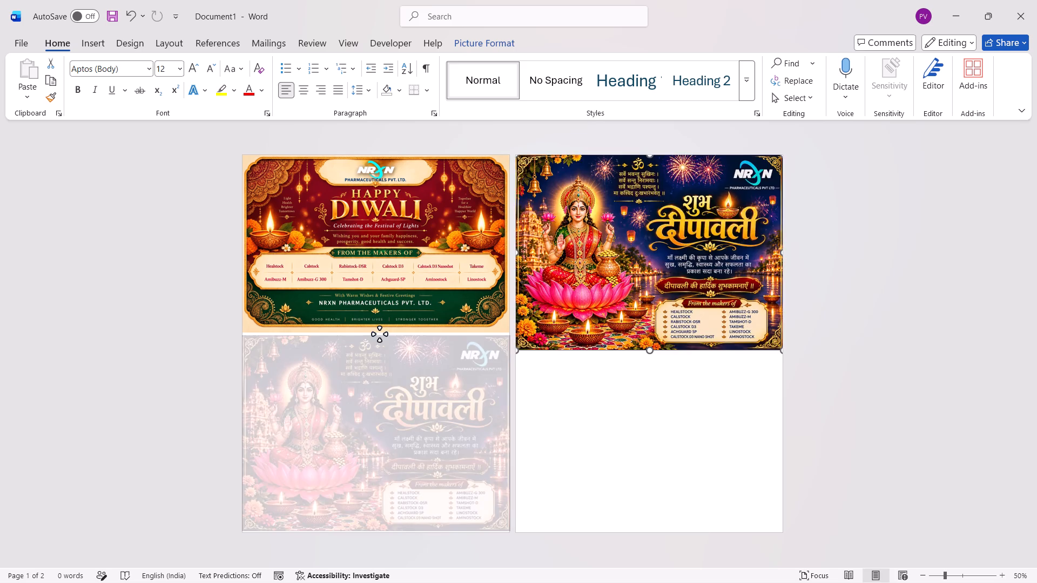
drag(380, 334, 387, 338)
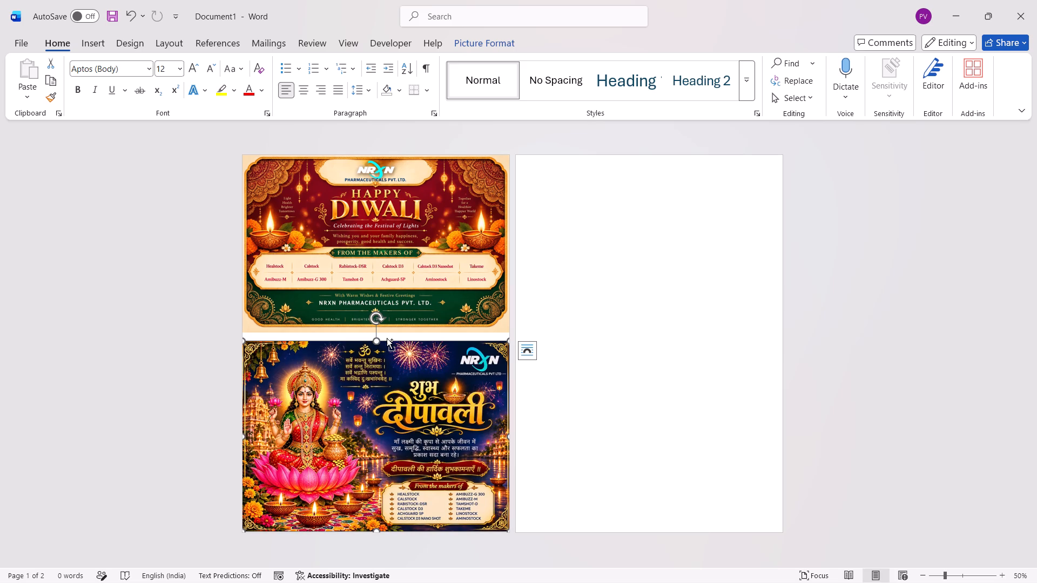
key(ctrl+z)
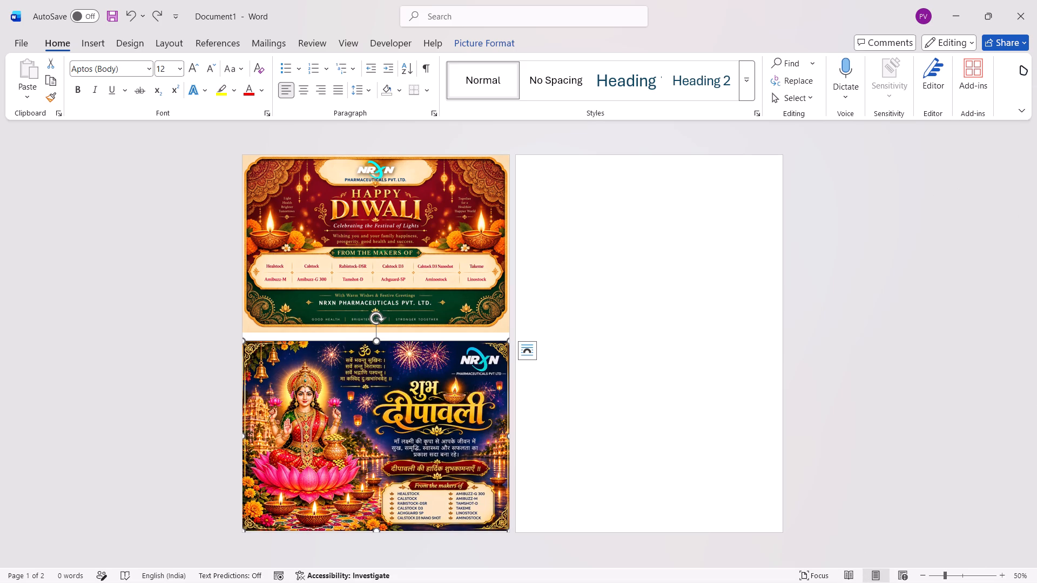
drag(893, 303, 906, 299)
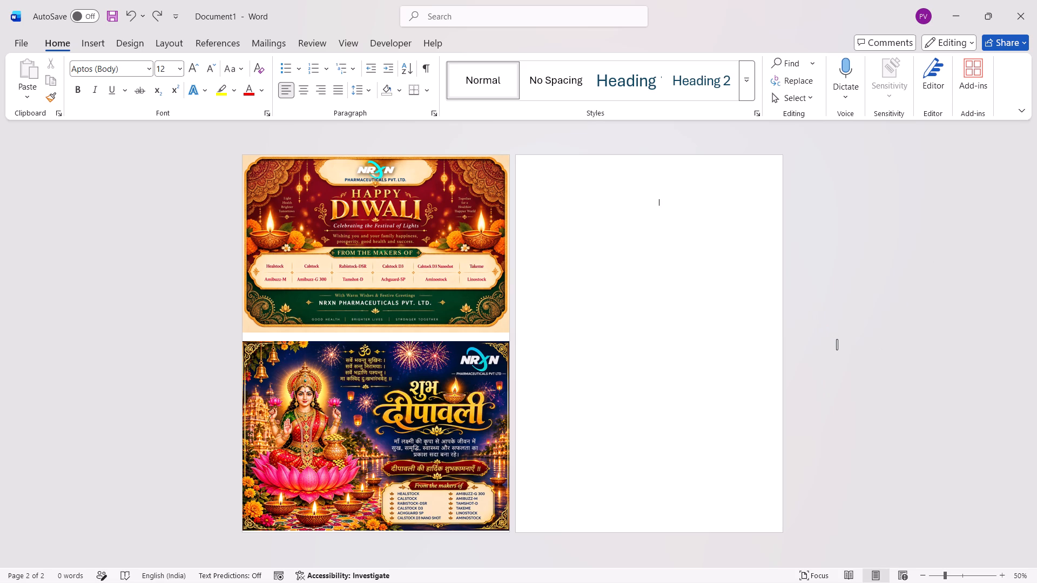
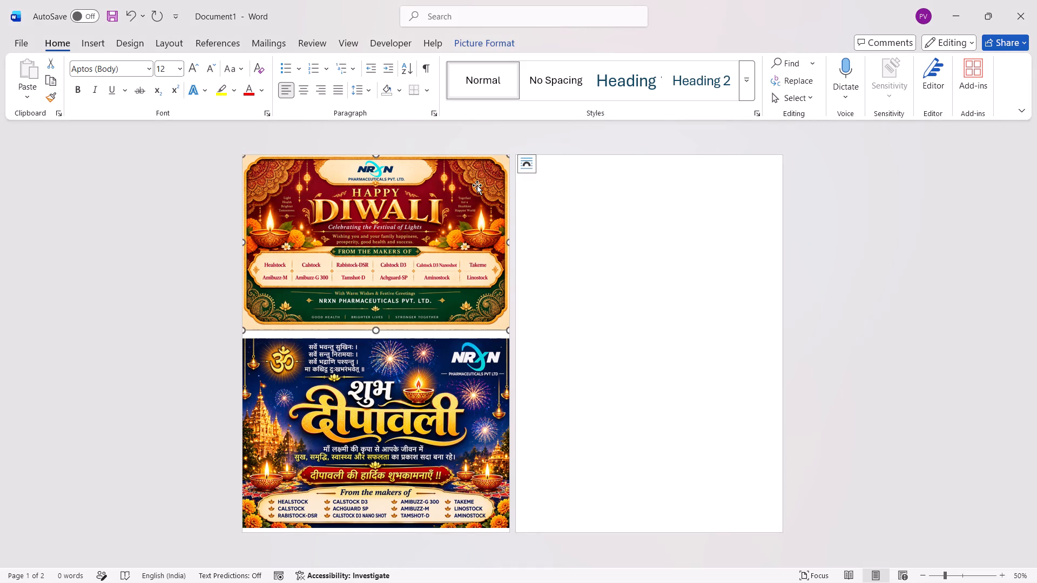
key(Delete)
key(alt+Tab)
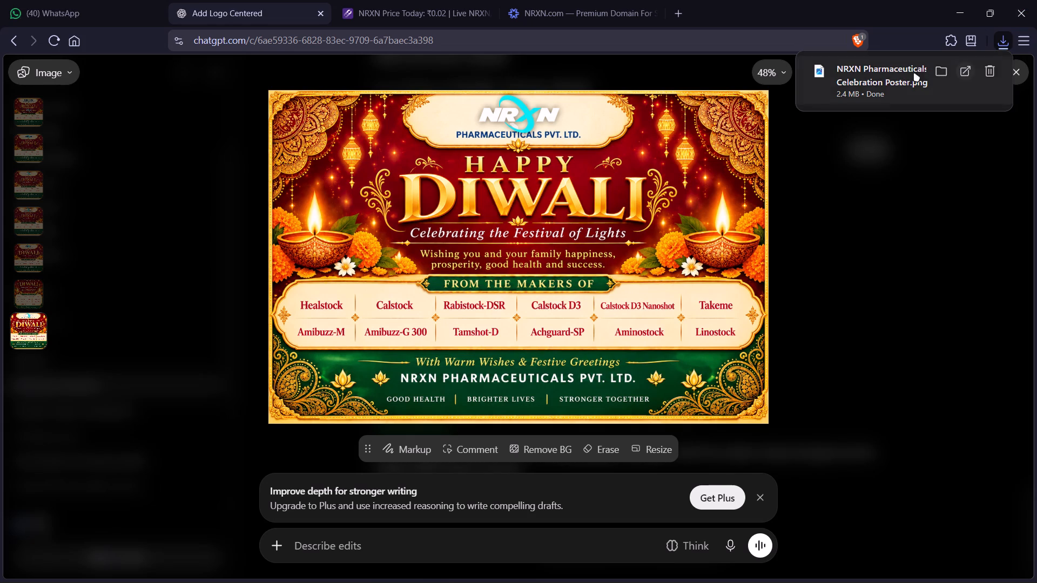
drag(876, 82, 509, 192)
key(alt+Tab)
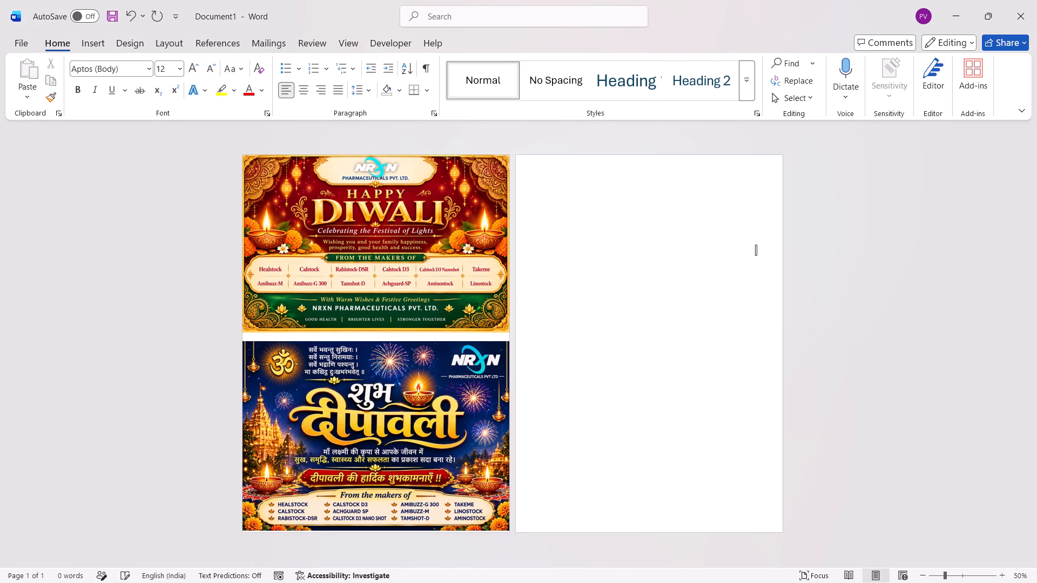
click(840, 256)
Compare the height and width of the Happy Diwali picture with those of the Shubh Deepawali picture.
click(333, 260)
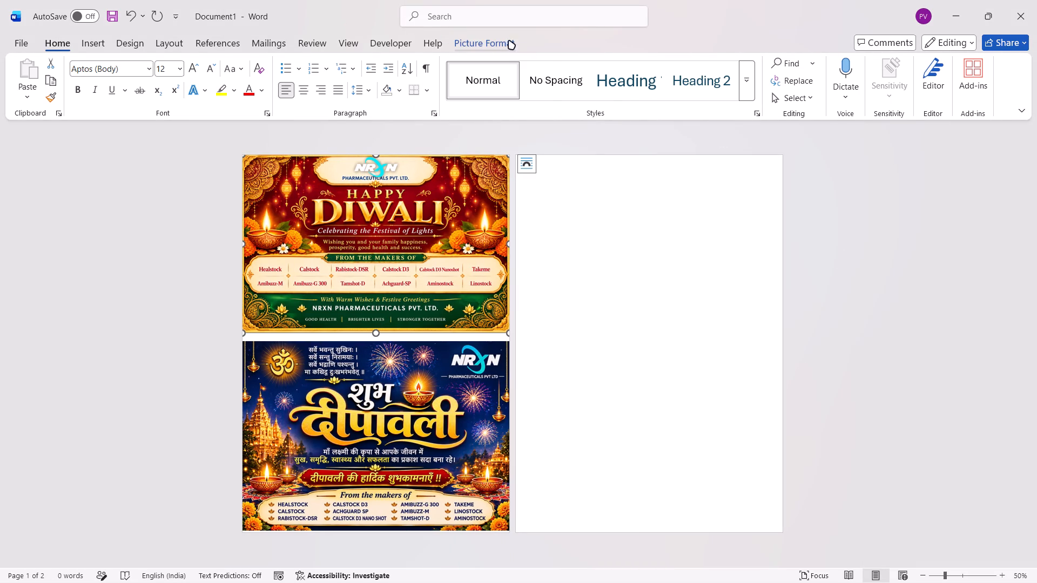
click(508, 41)
click(395, 283)
click(403, 408)
click(409, 296)
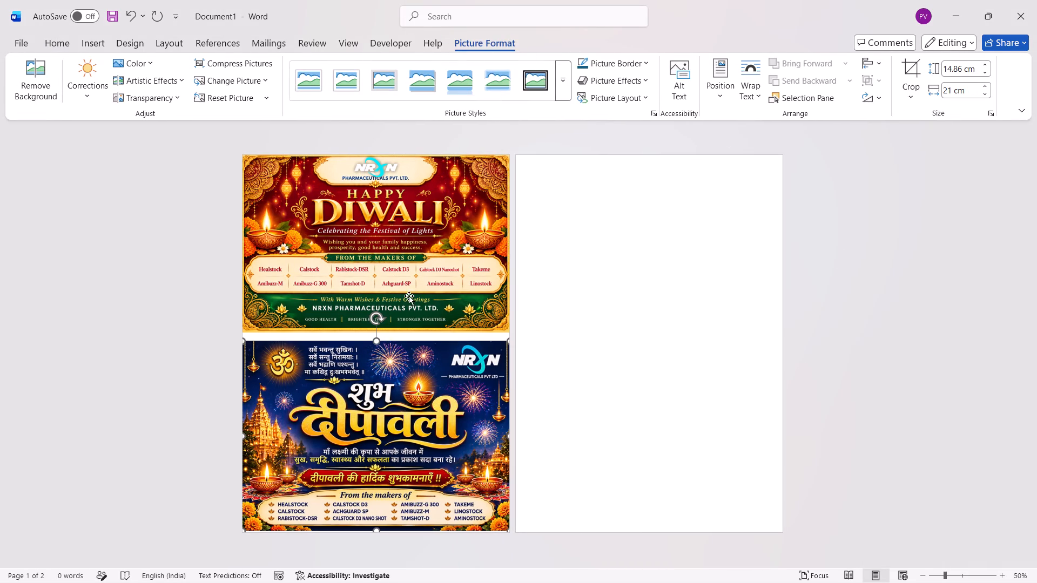
click(432, 388)
click(387, 314)
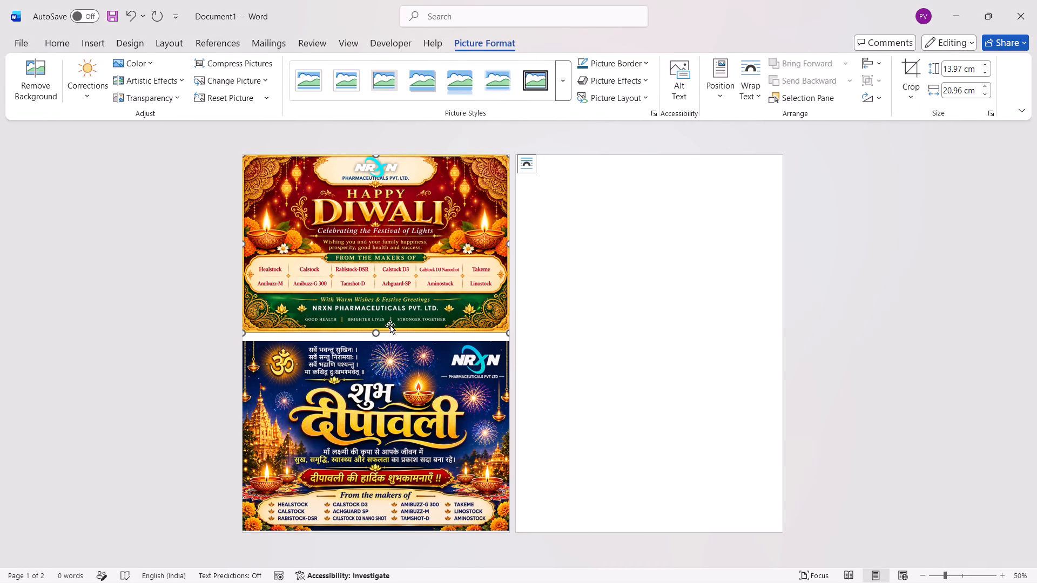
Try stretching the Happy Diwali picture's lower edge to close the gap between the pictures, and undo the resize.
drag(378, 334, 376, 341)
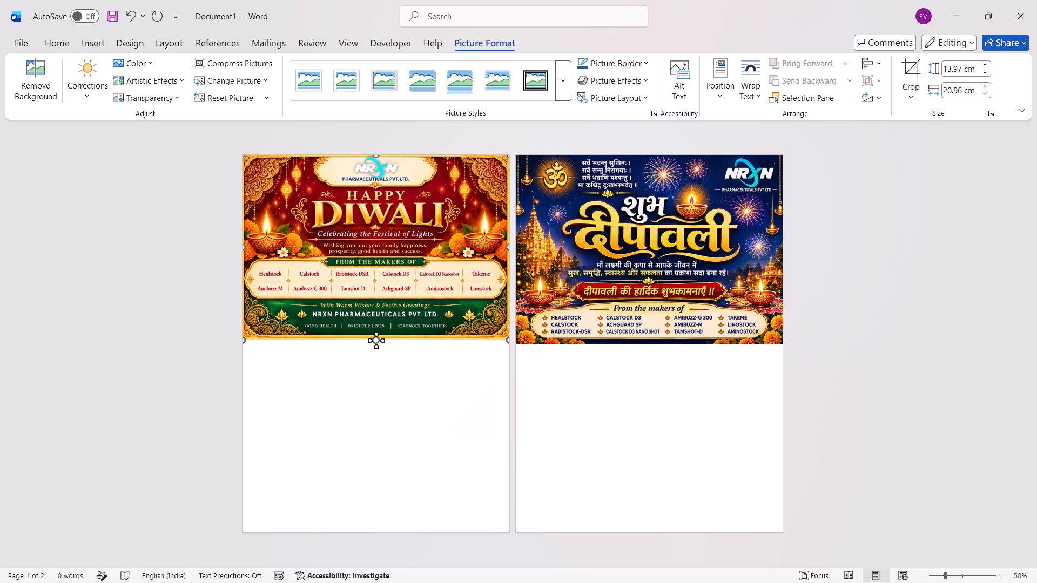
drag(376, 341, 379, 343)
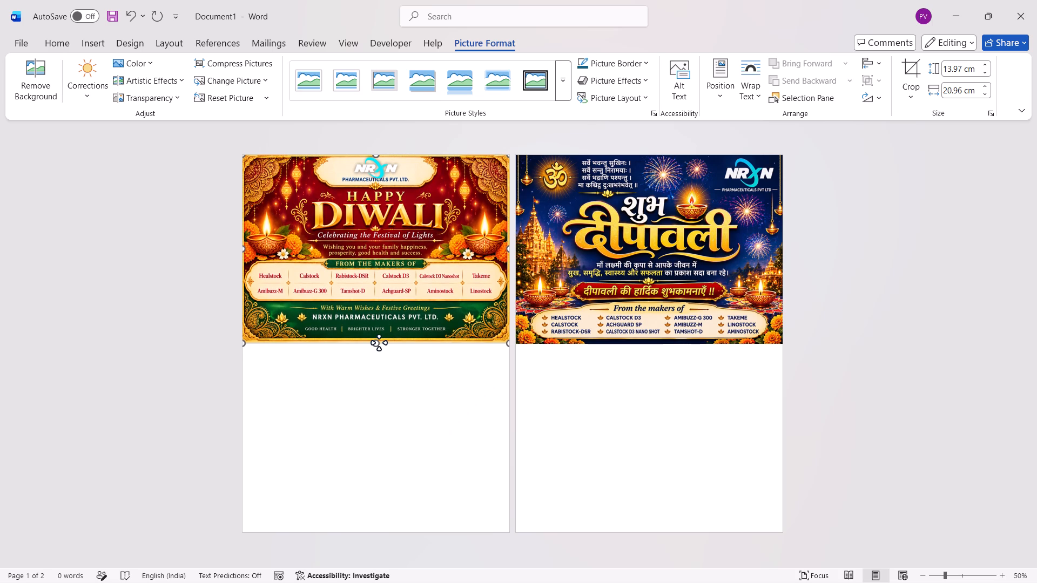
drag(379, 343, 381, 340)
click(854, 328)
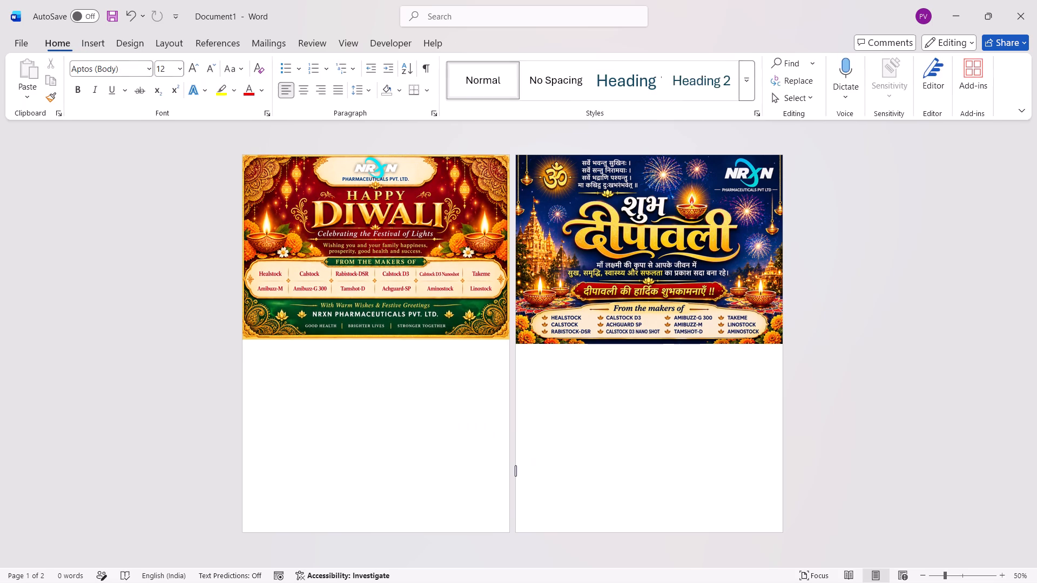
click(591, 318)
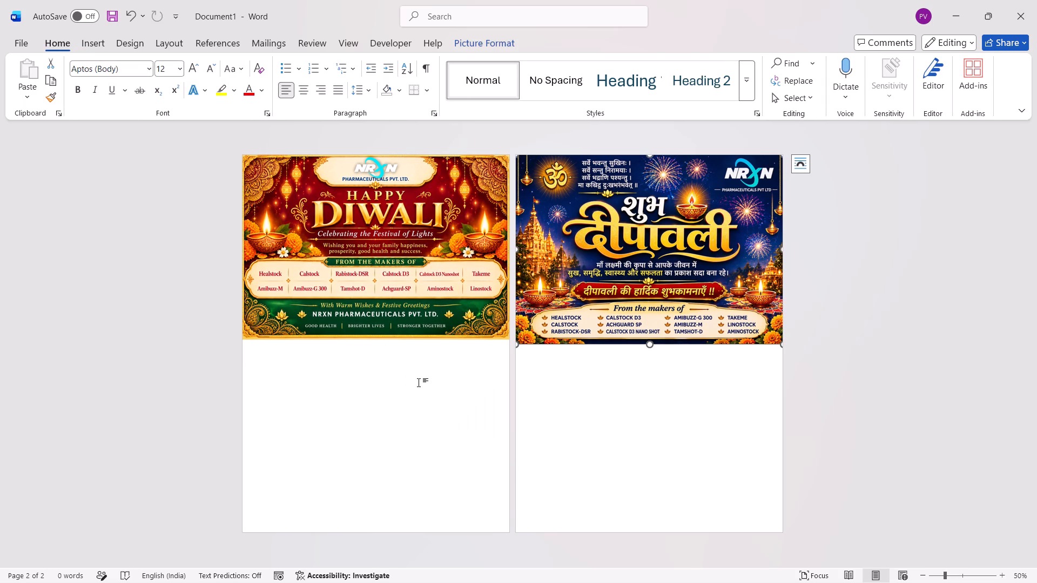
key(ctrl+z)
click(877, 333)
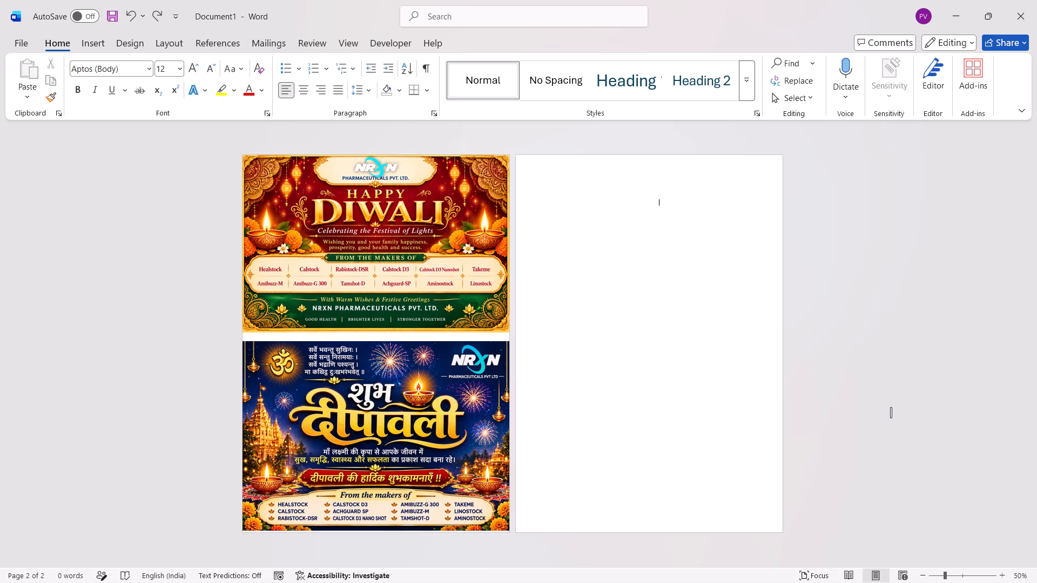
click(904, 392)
Review the HP Ink Tank 310 series printer properties and print one copy of all pages on A4 in portrait.
key(ctrl+p)
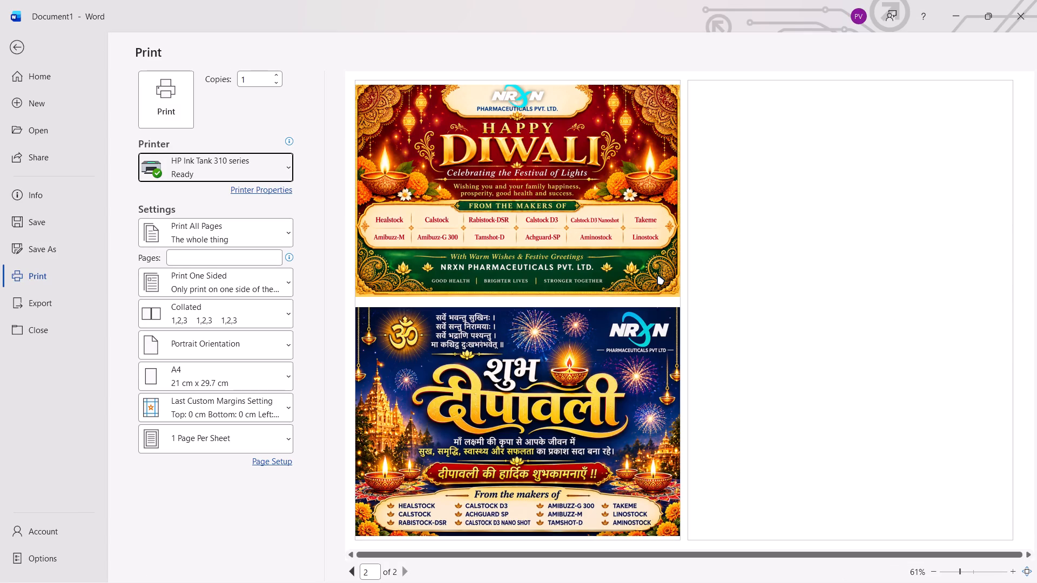
click(243, 189)
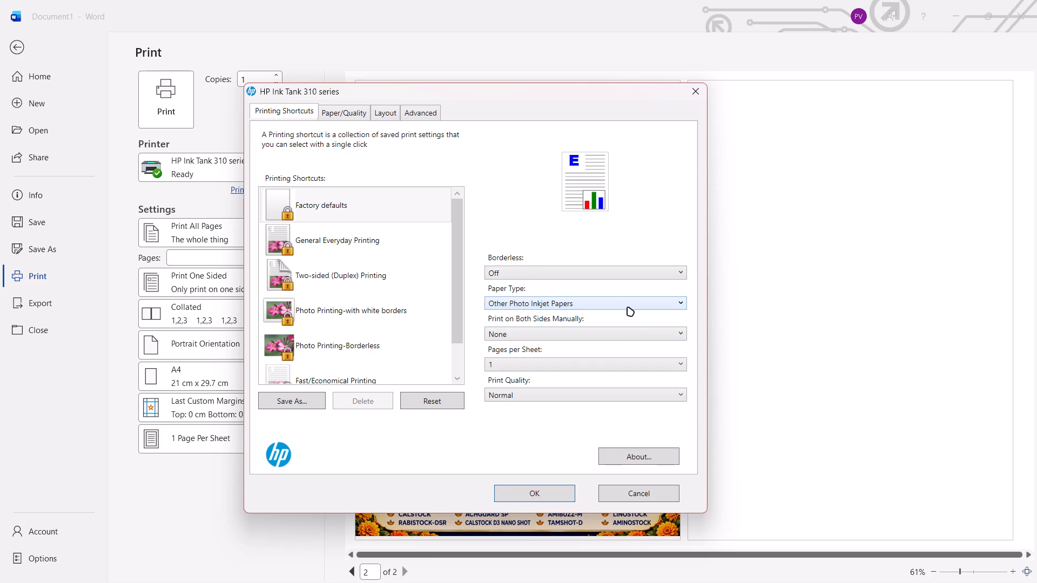
click(557, 499)
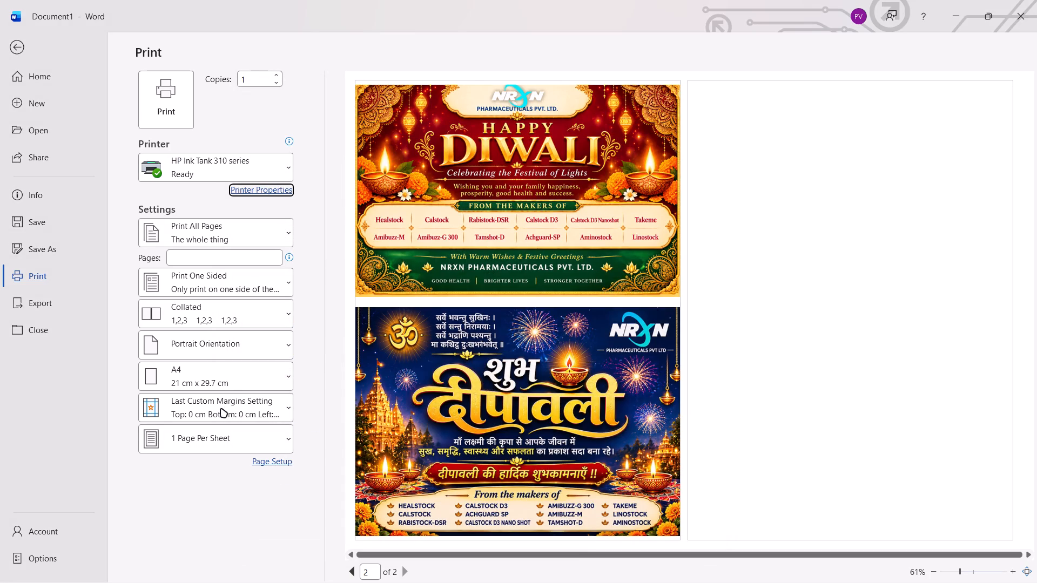
click(179, 114)
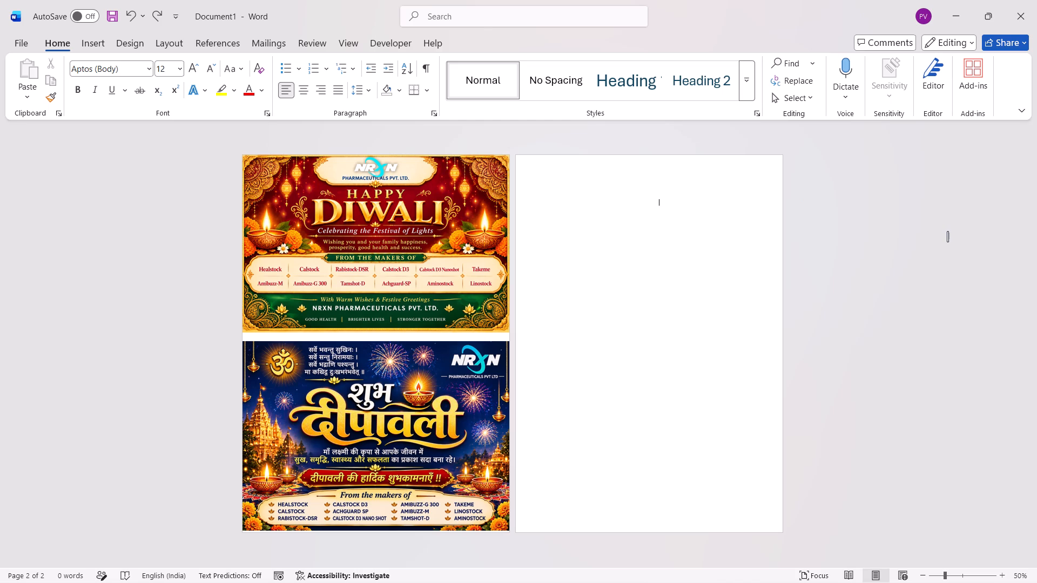
Reopen the print settings and set the HP Ink Tank 310 series paper type to Other Glossy Inkjet Papers.
key(ctrl+p)
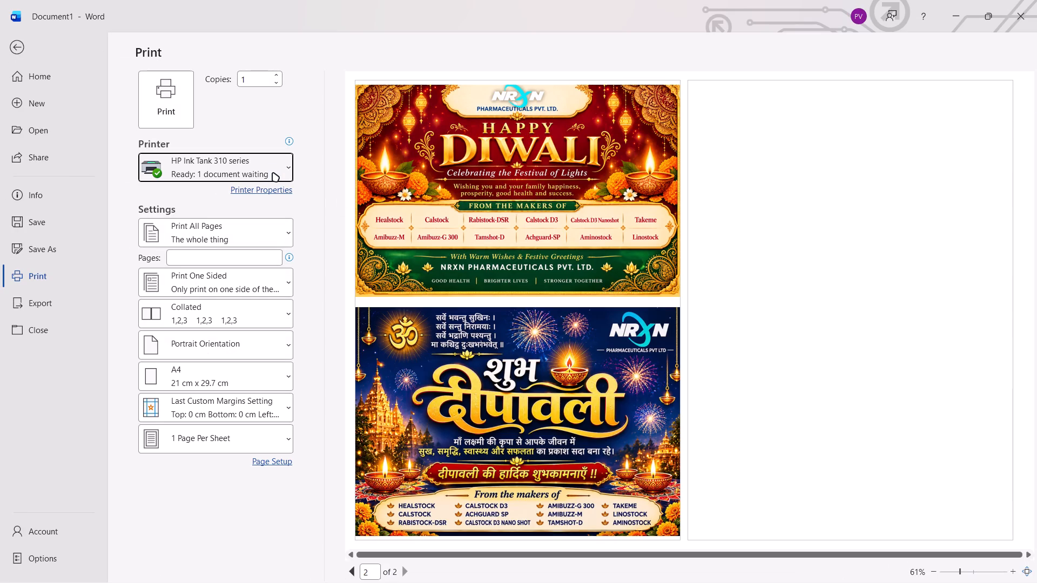
click(278, 191)
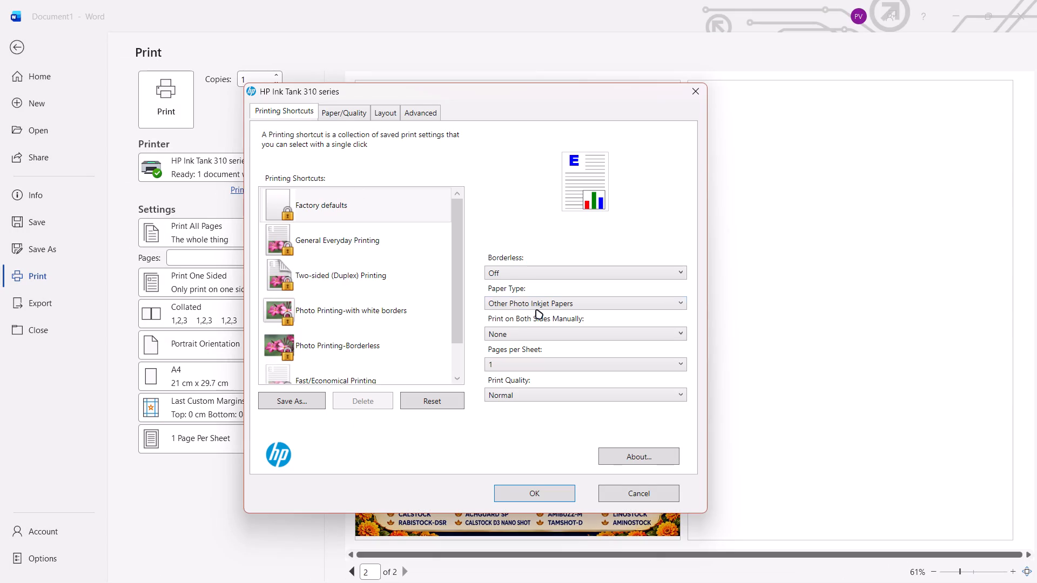
click(536, 310)
click(535, 305)
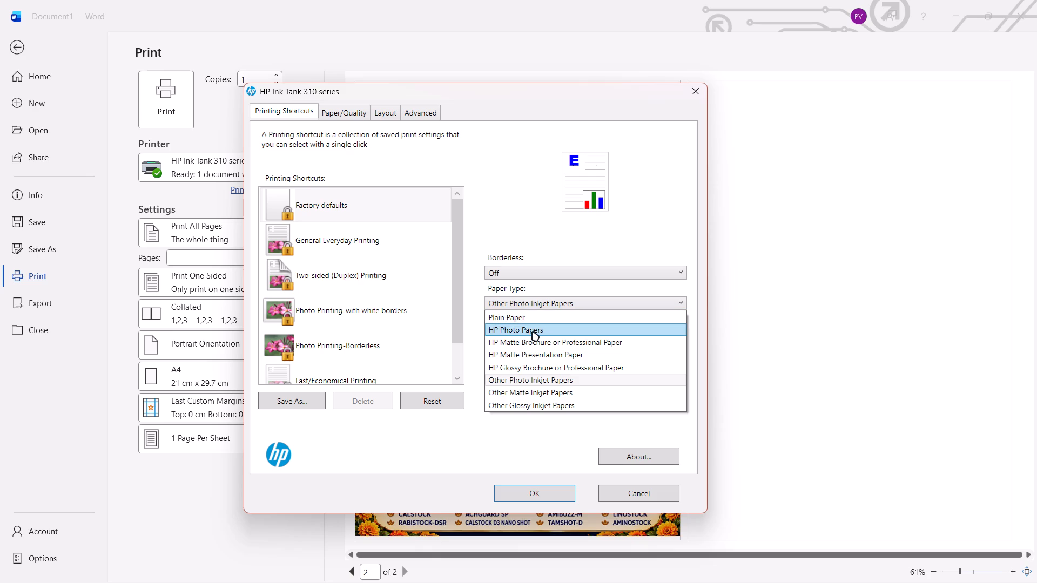
click(557, 407)
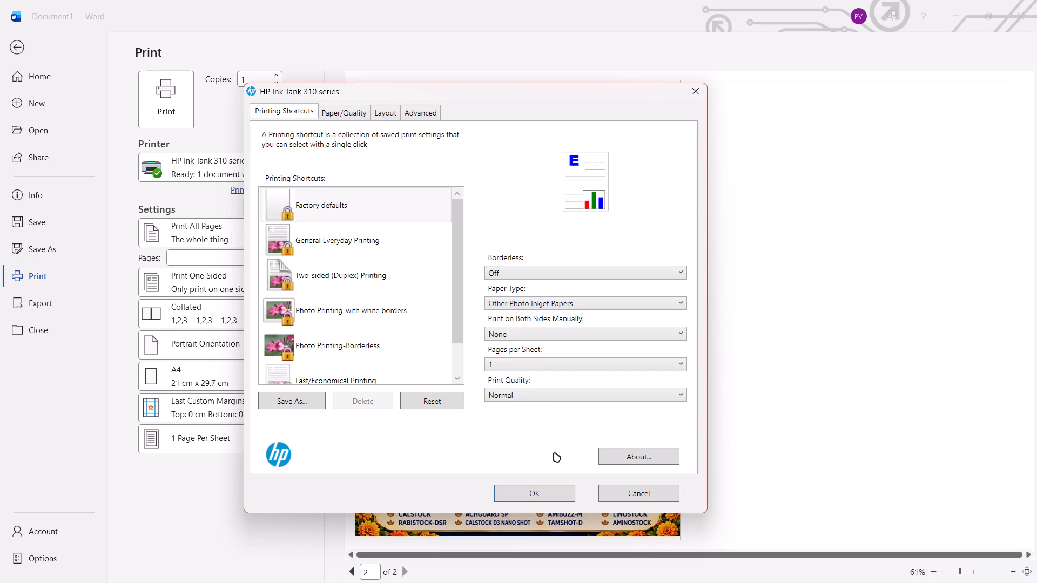
click(560, 304)
scroll(582, 355, up, 4)
click(552, 500)
click(552, 500)
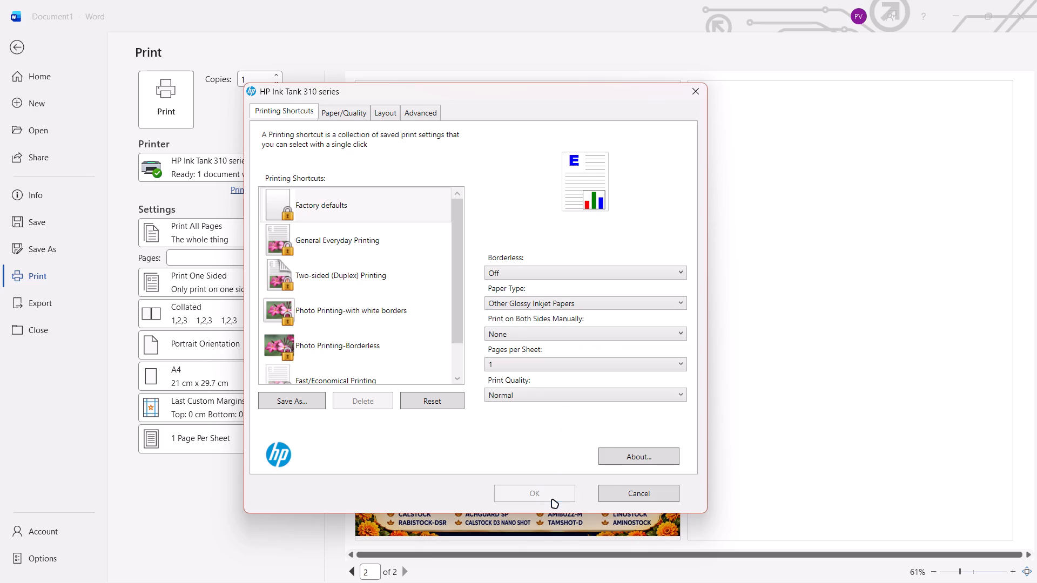
click(551, 487)
click(868, 318)
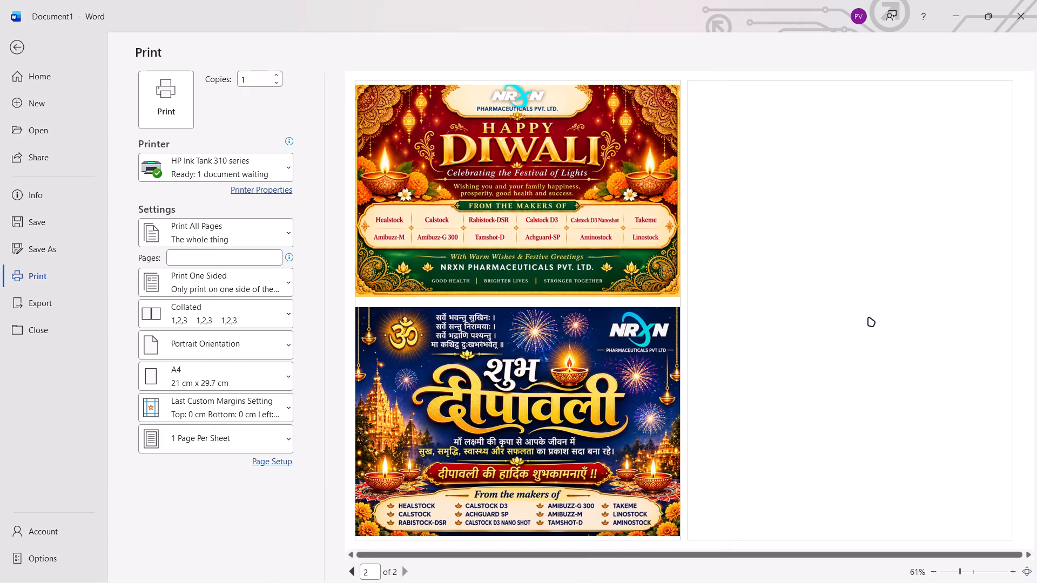
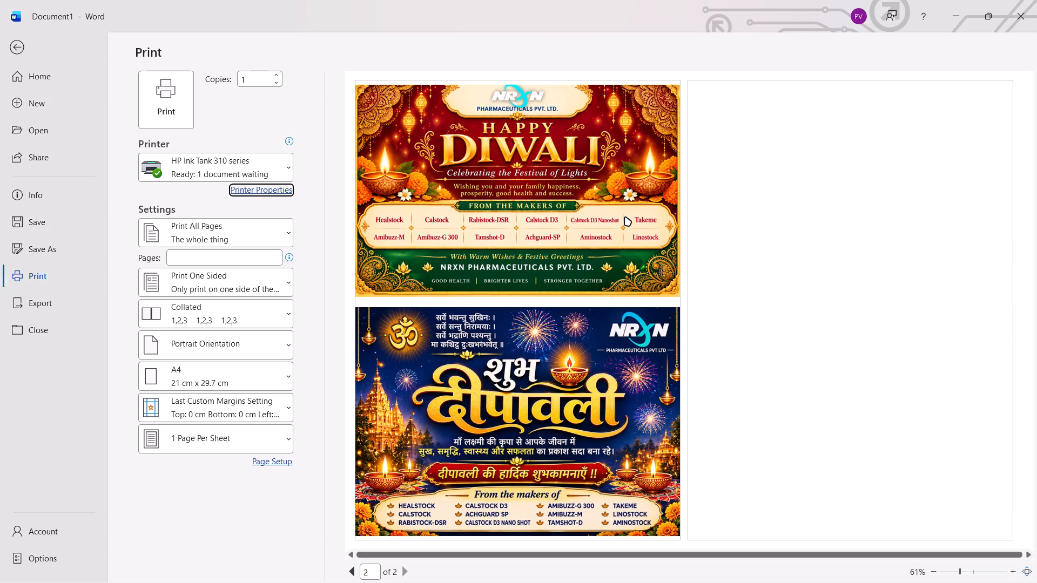
click(614, 303)
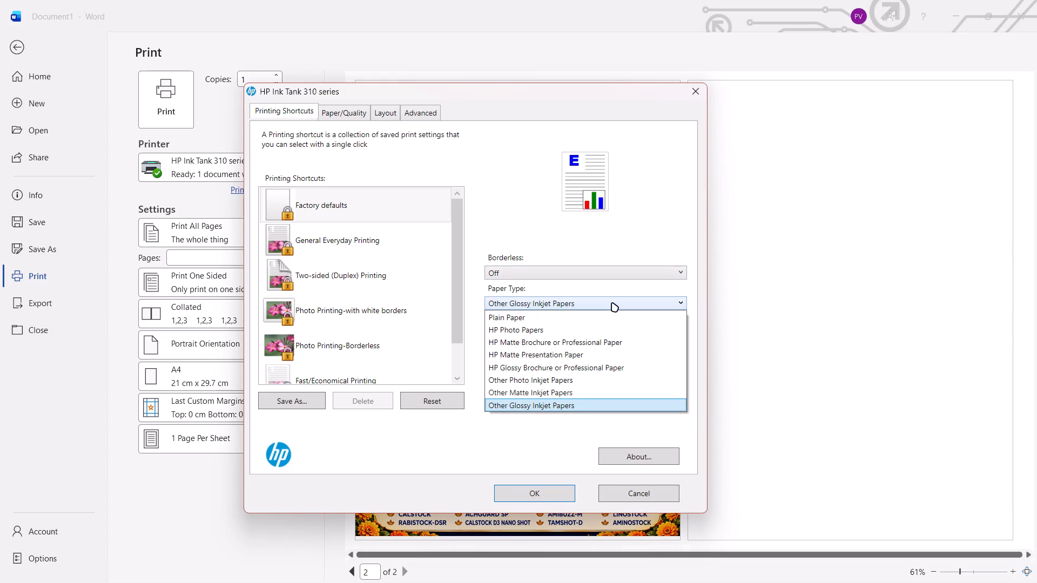
click(612, 303)
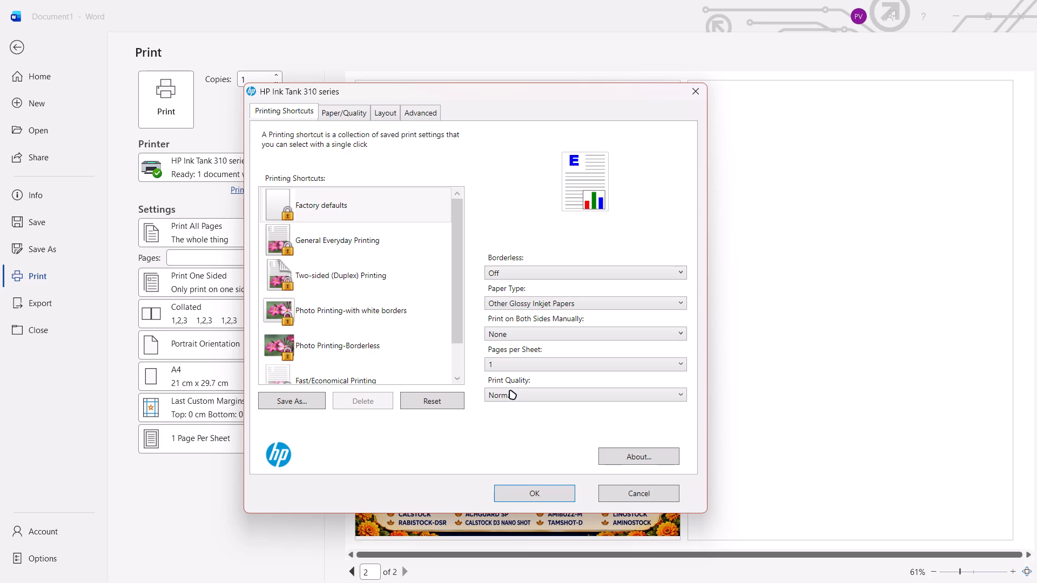
click(547, 397)
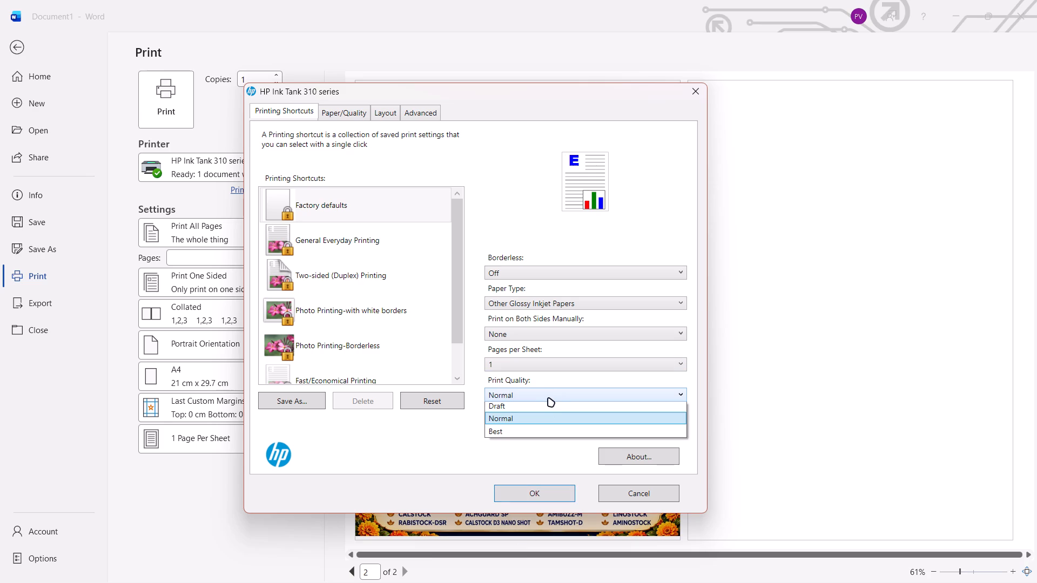
click(549, 433)
click(548, 492)
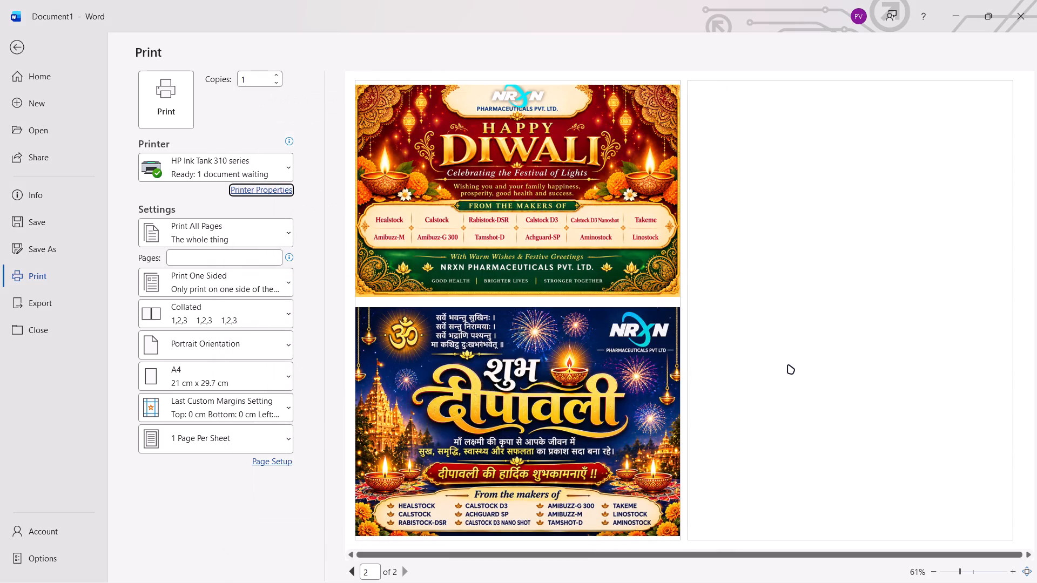
Recheck the HP Ink Tank 310 series printer properties and print one copy of all pages on A4 in portrait.
drag(252, 197, 254, 188)
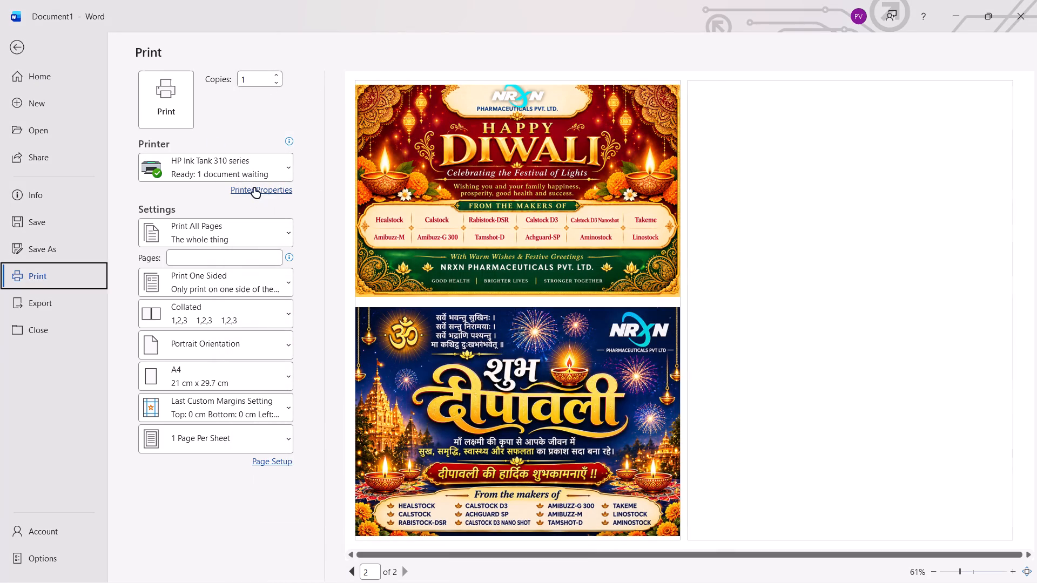
click(254, 188)
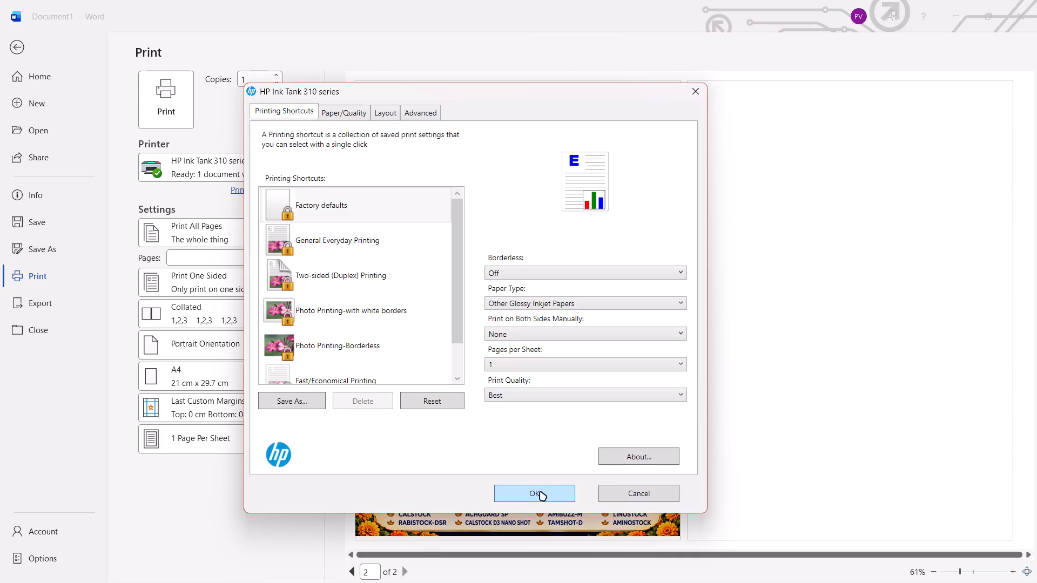
click(540, 497)
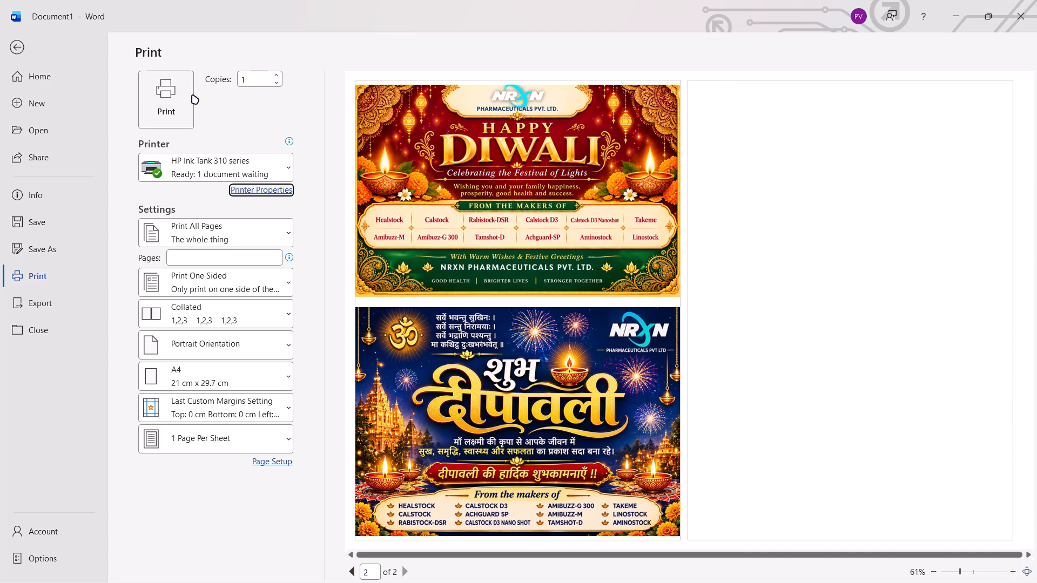
click(192, 96)
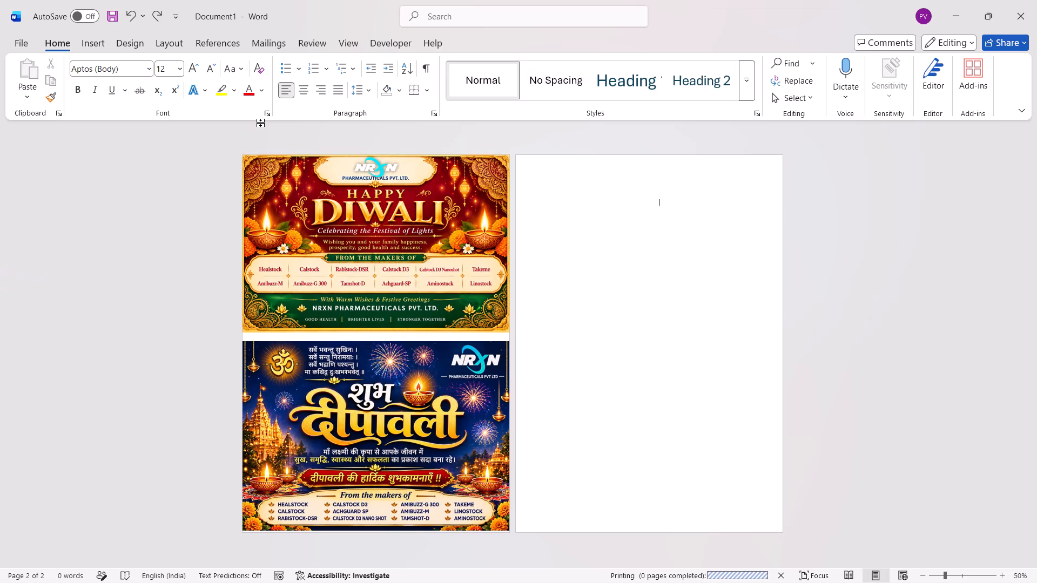
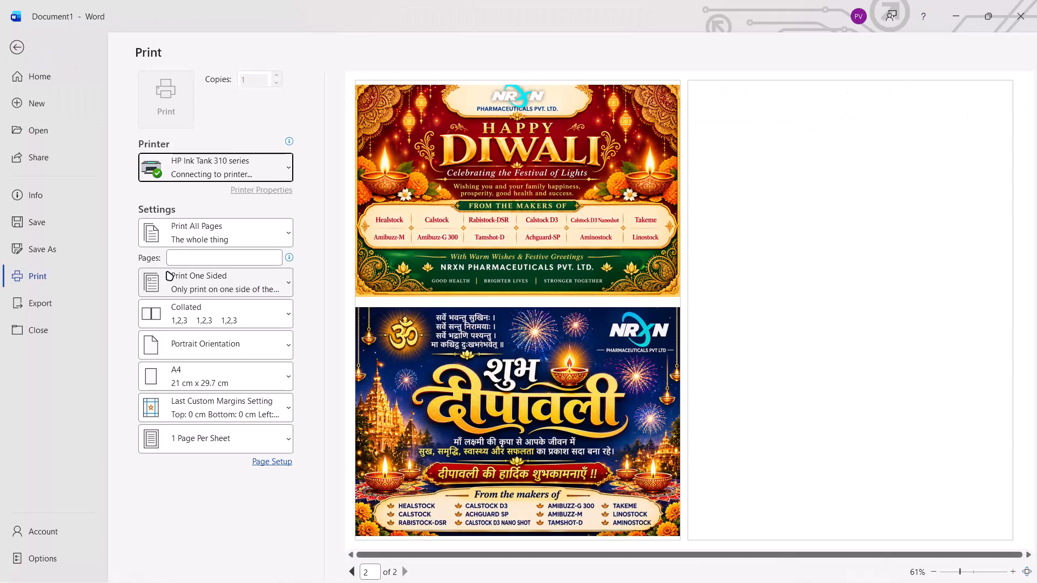
Set the HP Ink Tank 310 series print quality to Normal, keeping Other Glossy Inkjet Papers and borderless off.
click(278, 186)
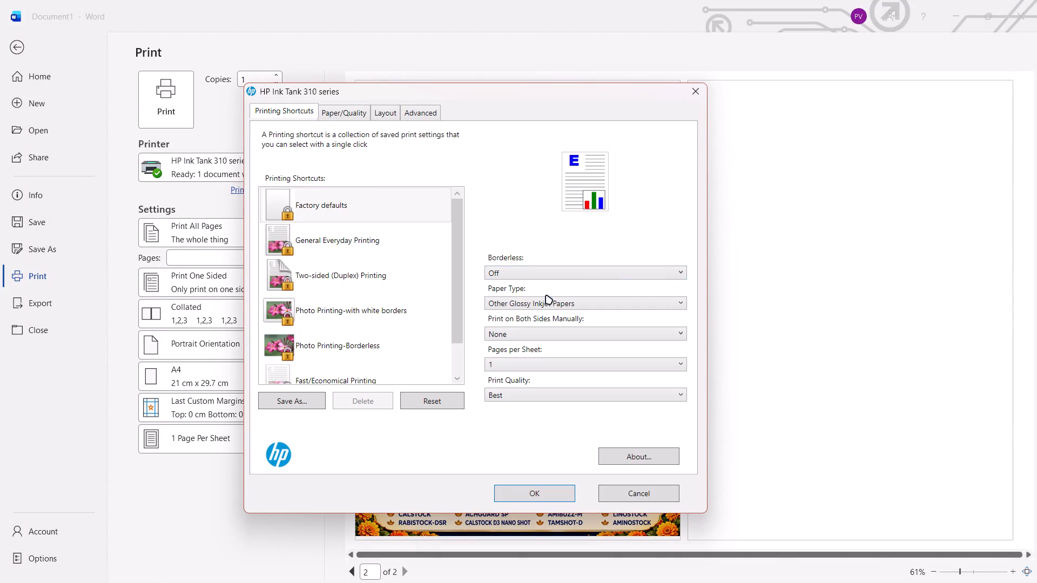
click(510, 401)
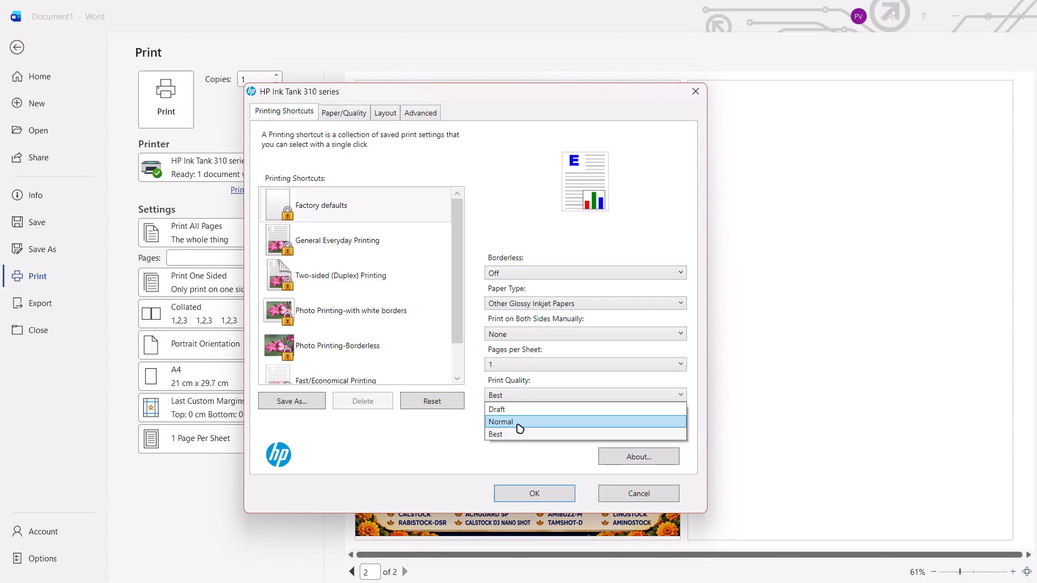
click(517, 425)
click(541, 494)
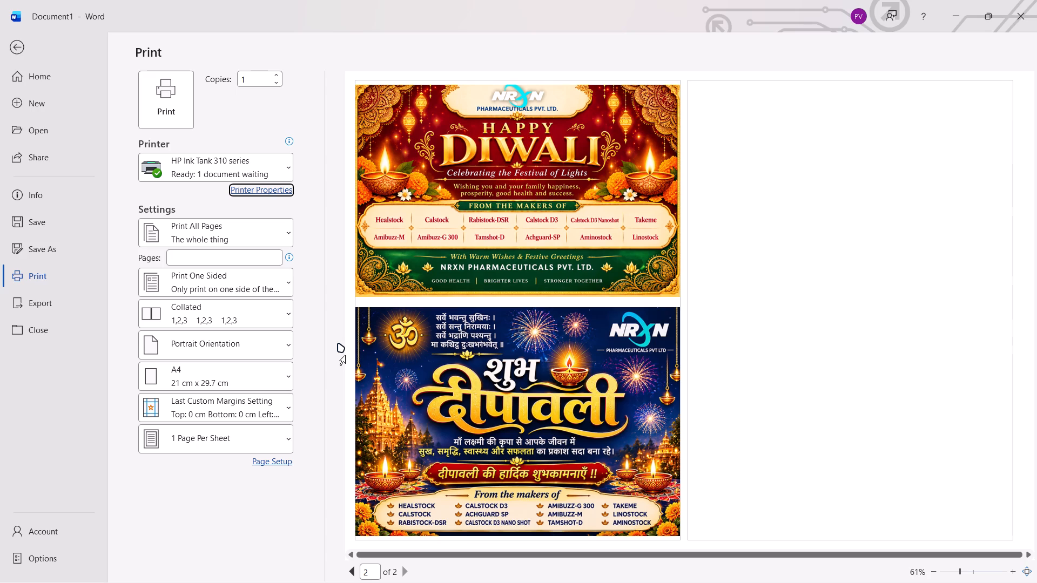
Print one copy of all pages one-sided on A4 in portrait with the HP Ink Tank 310 series.
key(ctrl+p)
click(152, 93)
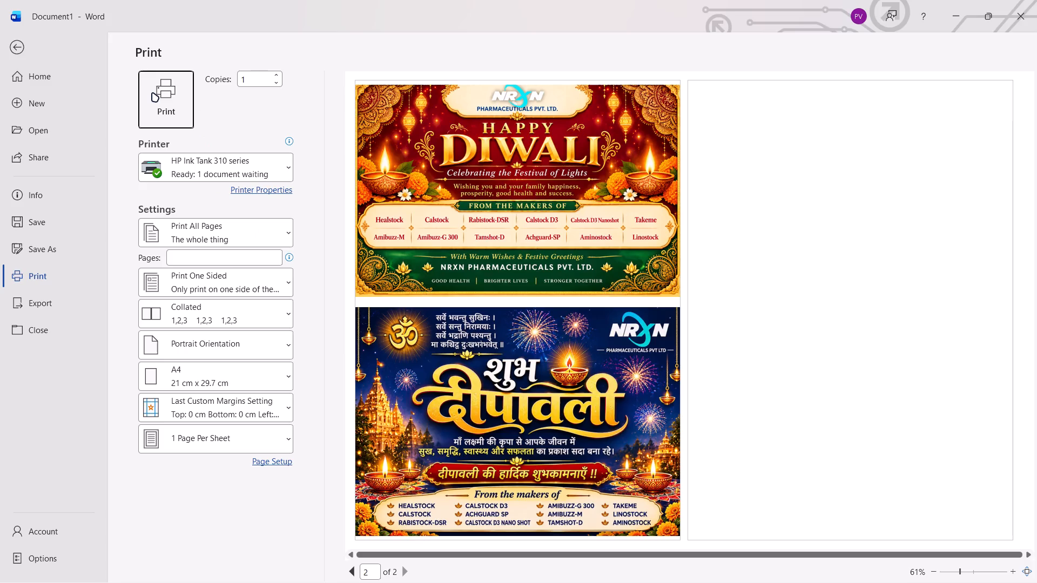
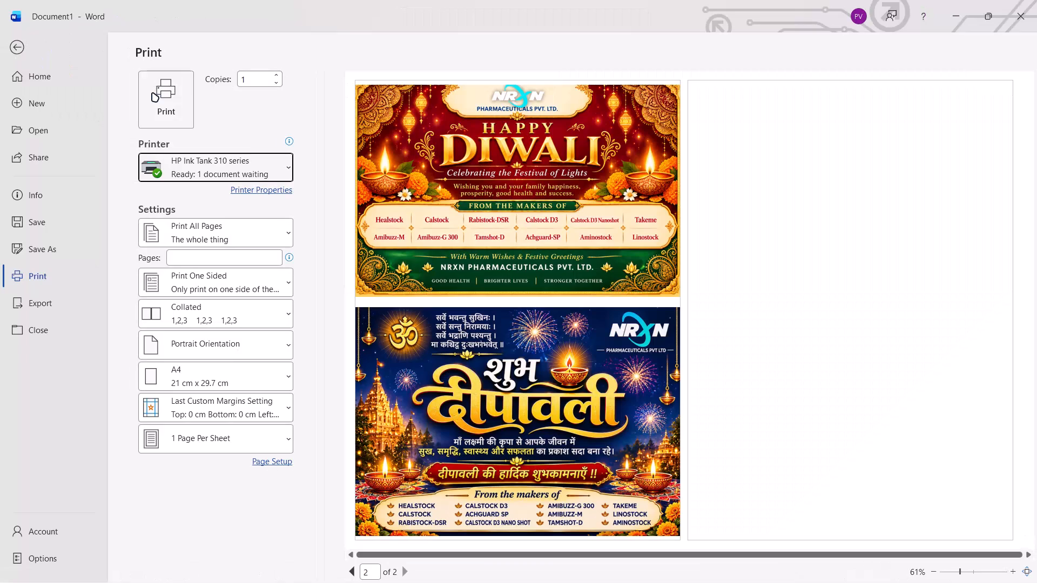
Open the printer properties of the HP Ink Tank 310 series.
click(246, 192)
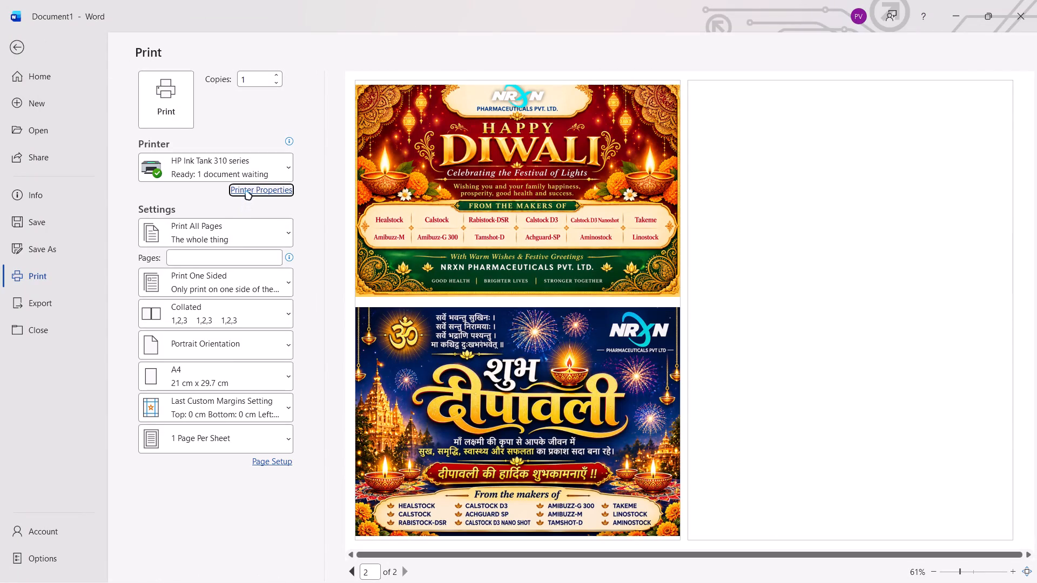
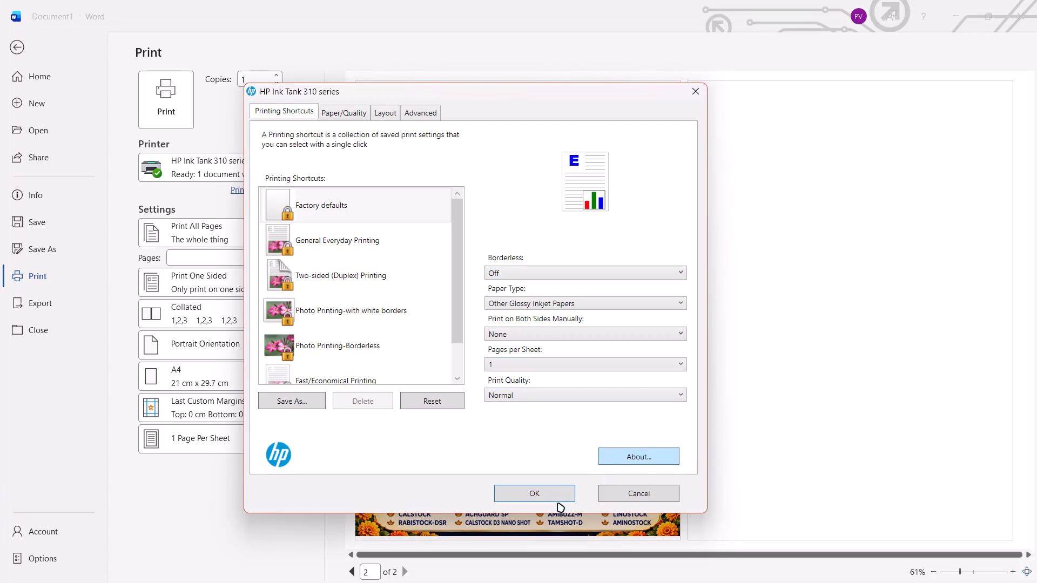
Accept the HP Ink Tank 310 series printer properties with Other Glossy Inkjet Papers and Normal print quality.
click(557, 501)
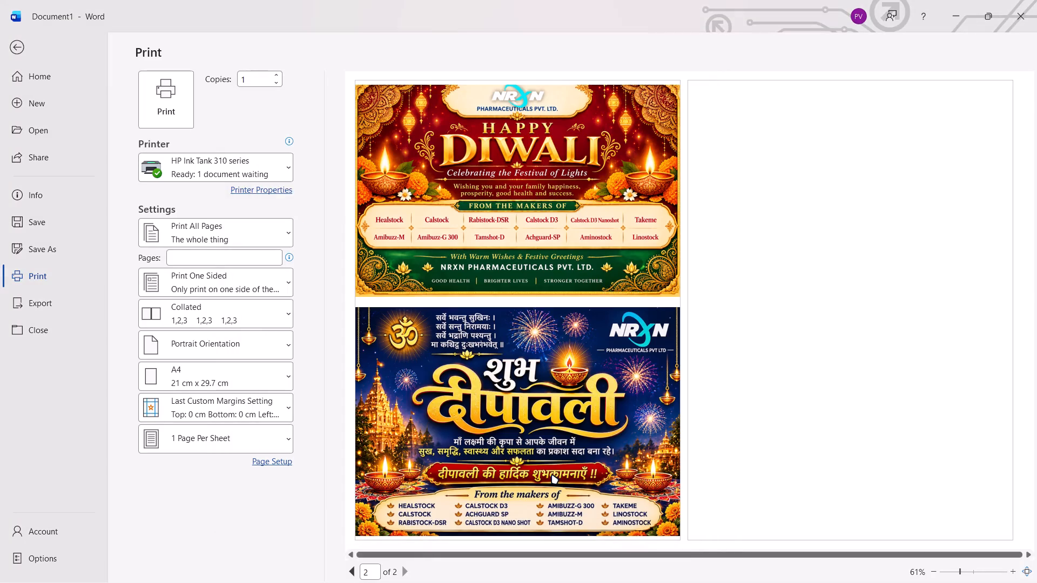
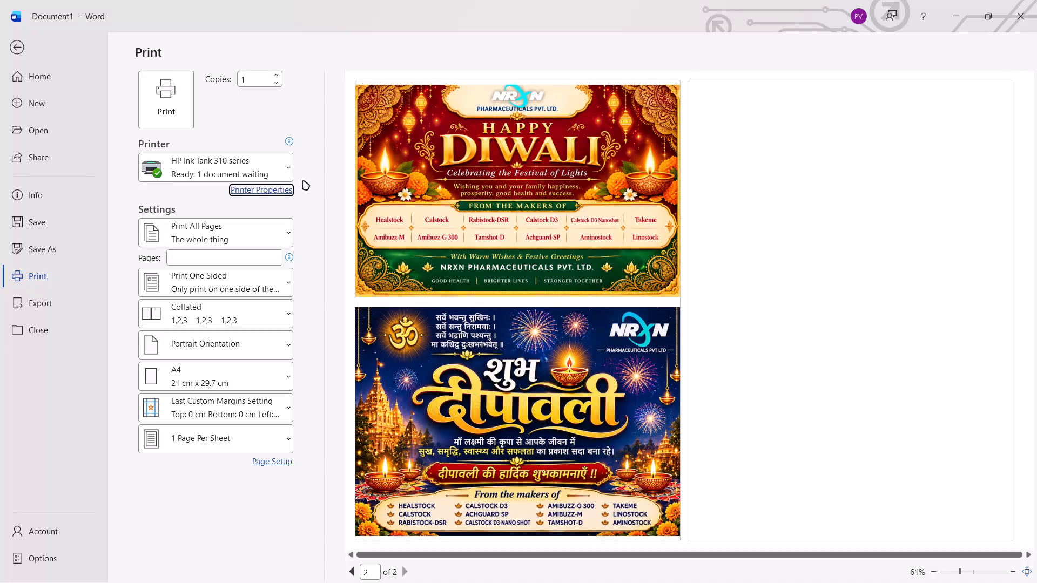
Review the paper type and print quality in the HP Ink Tank 310 series printer properties.
click(284, 185)
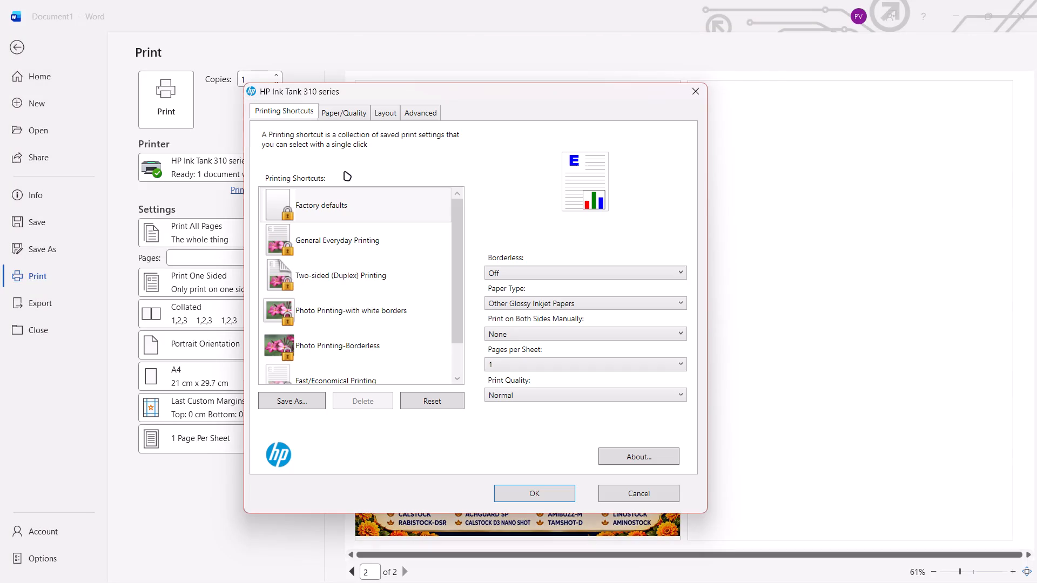
click(695, 89)
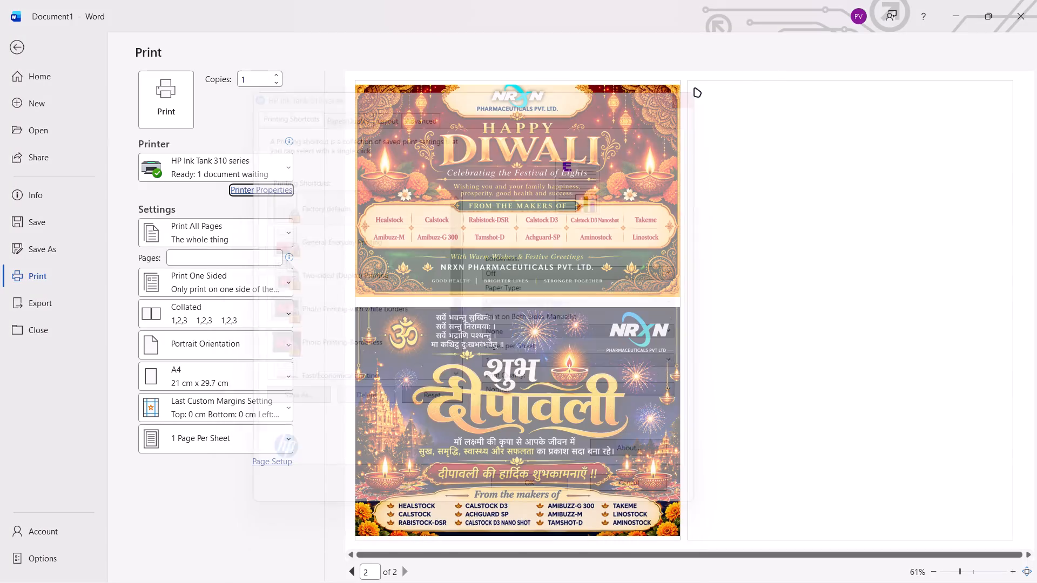
Print one copy of the document with both Diwali pictures on the HP Ink Tank 310 series.
click(160, 75)
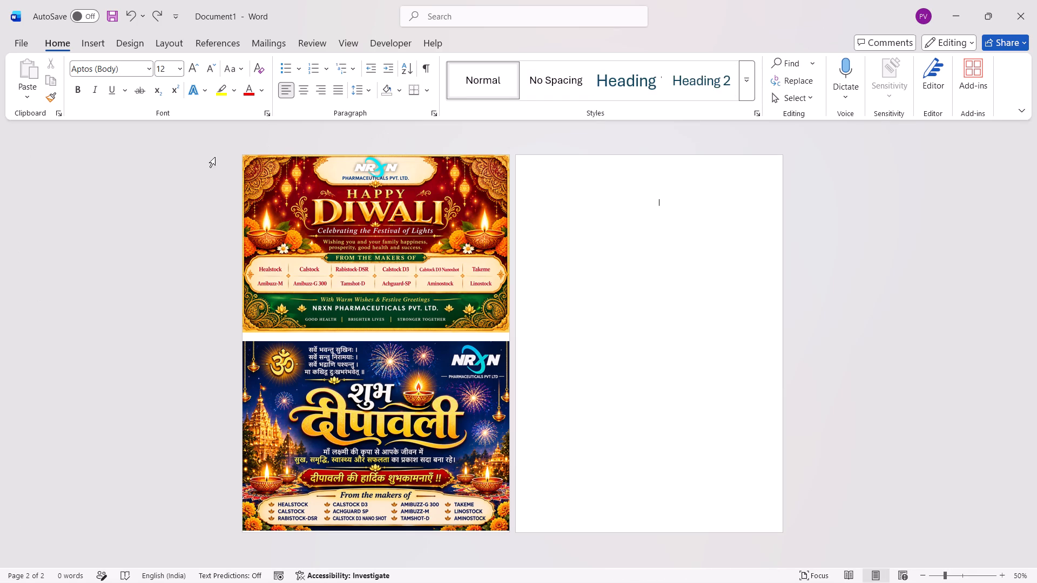
Print the same document again on the HP Ink Tank 310 series with the number of copies set to 9.
key(ctrl+p)
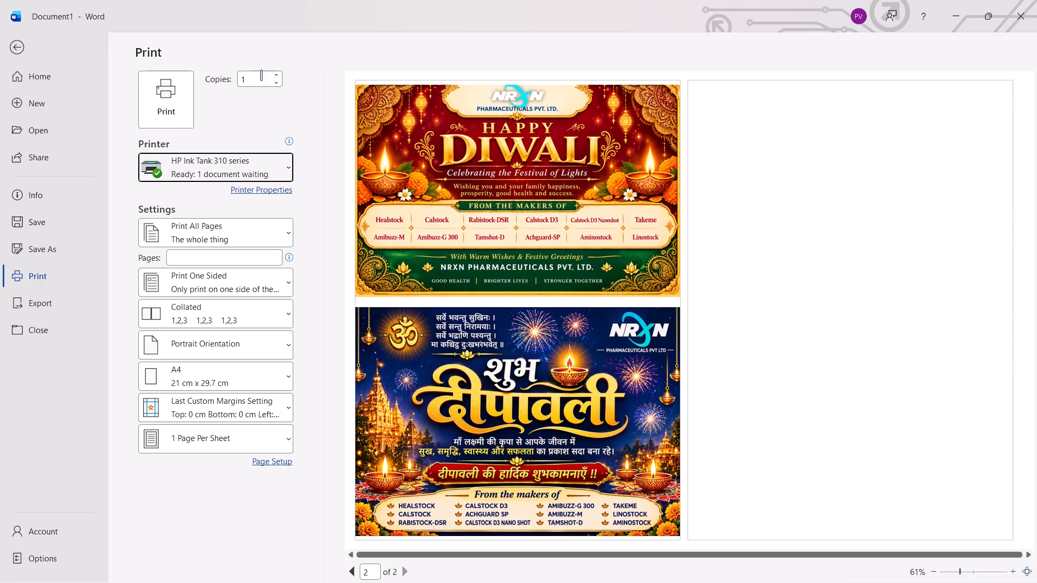
click(261, 78)
key(9)
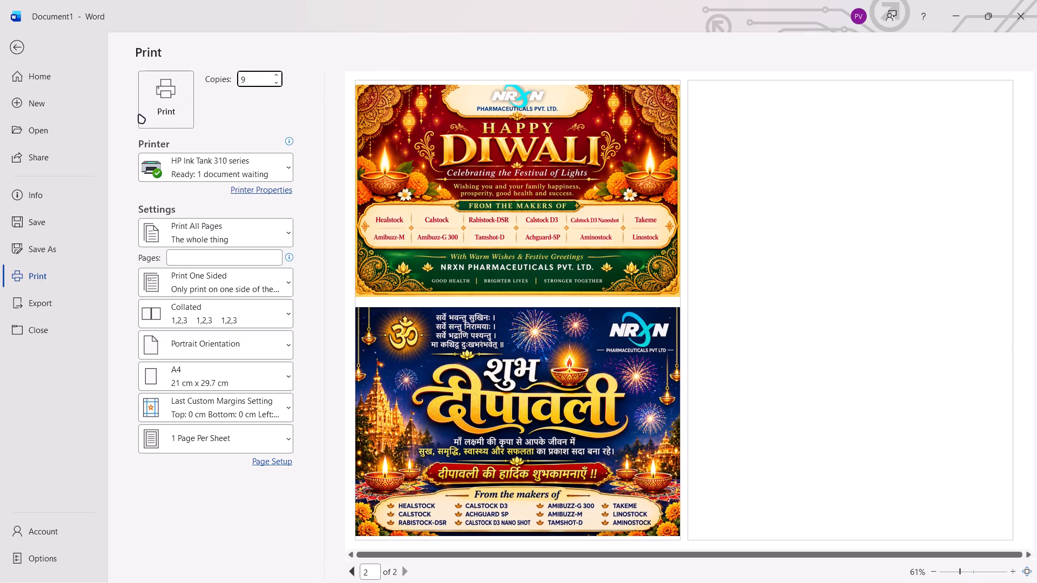
click(157, 109)
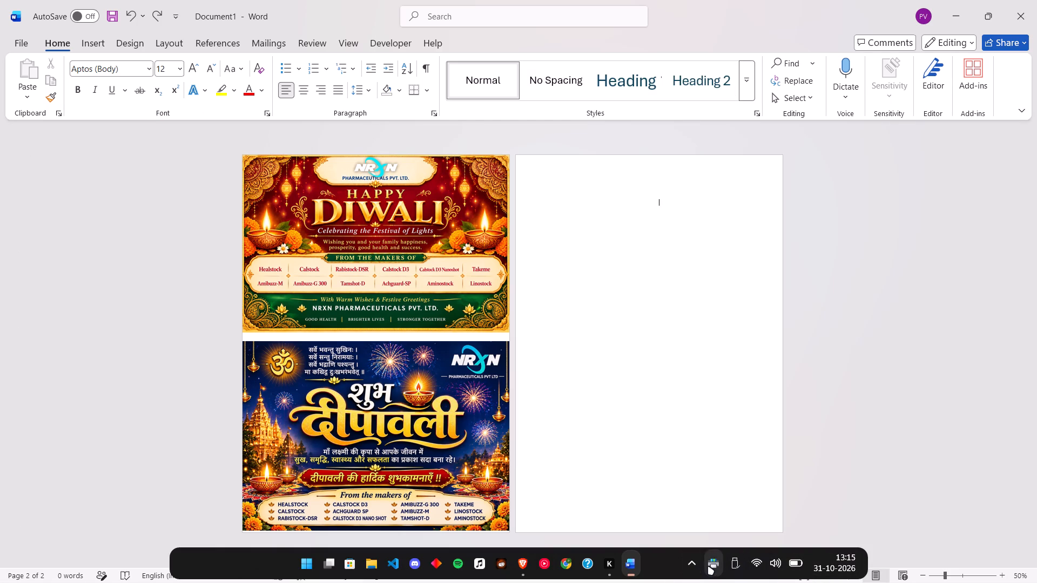
Open the print queue for all active printers to check the submitted Word print jobs.
right_click(708, 567)
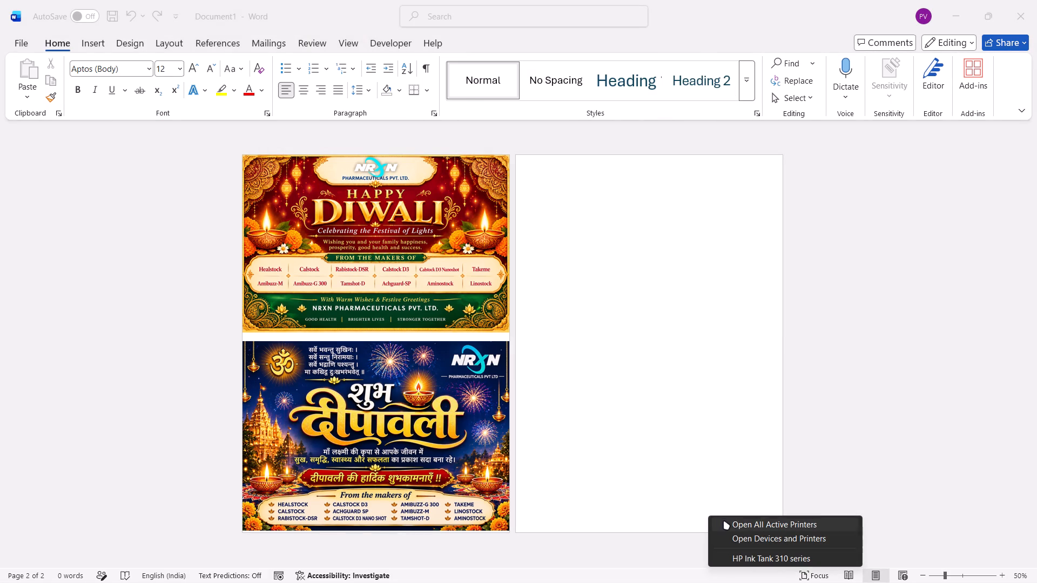
click(724, 521)
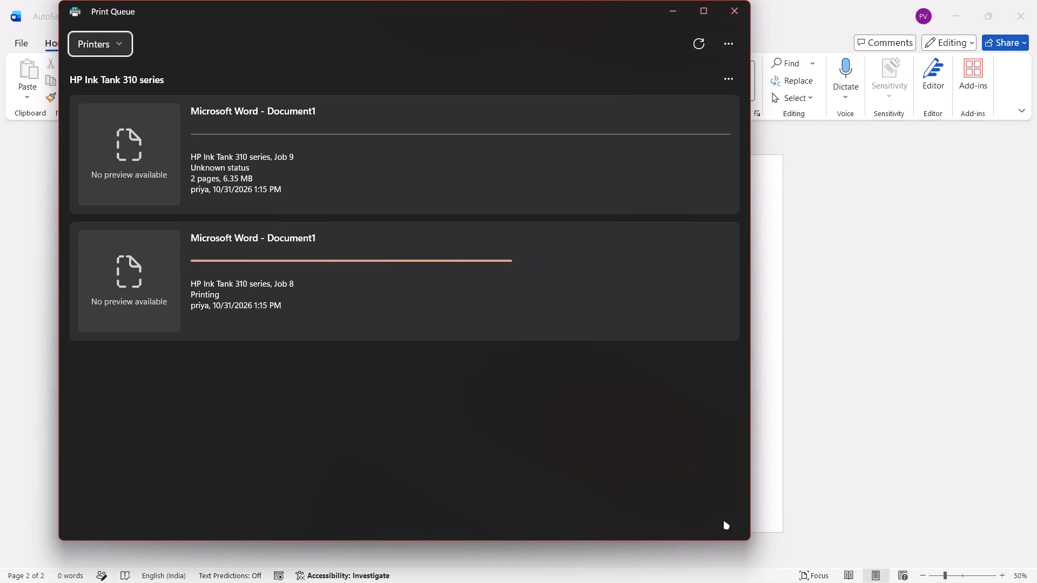
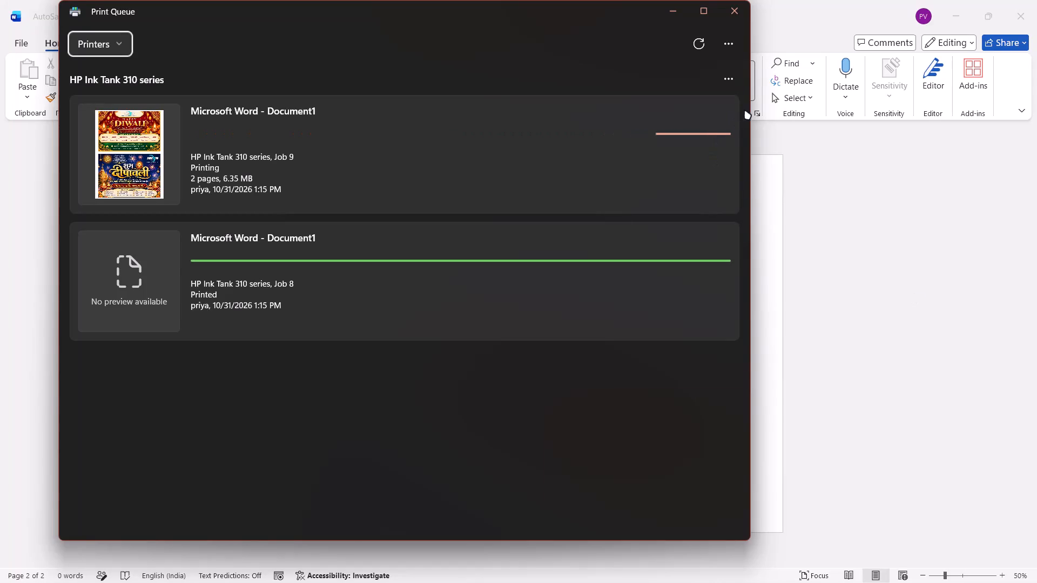
Cancel all print jobs on the HP Ink Tank 310 series, close the print queue and return to the Word document.
click(725, 82)
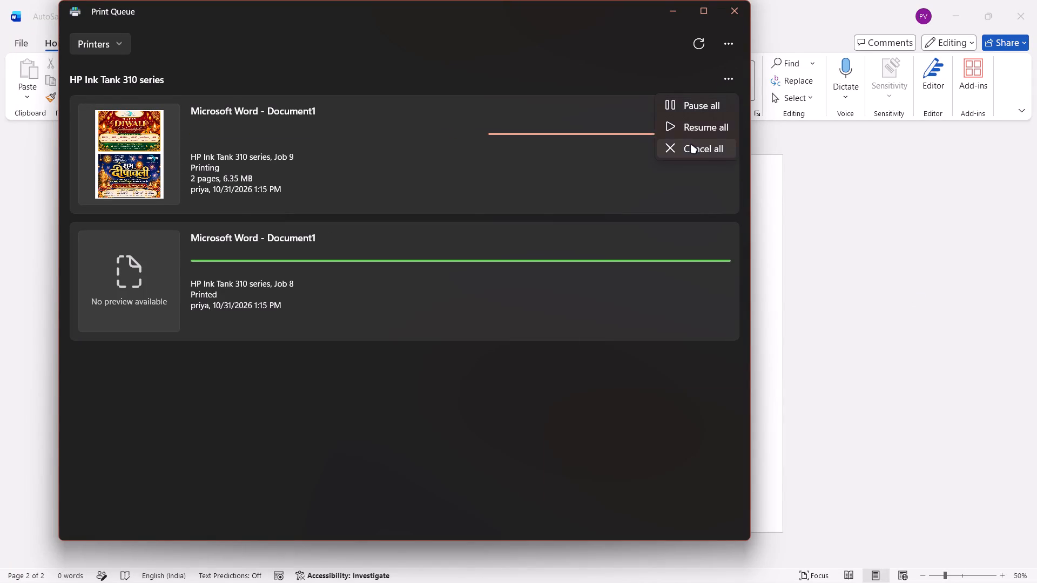
click(691, 145)
click(353, 300)
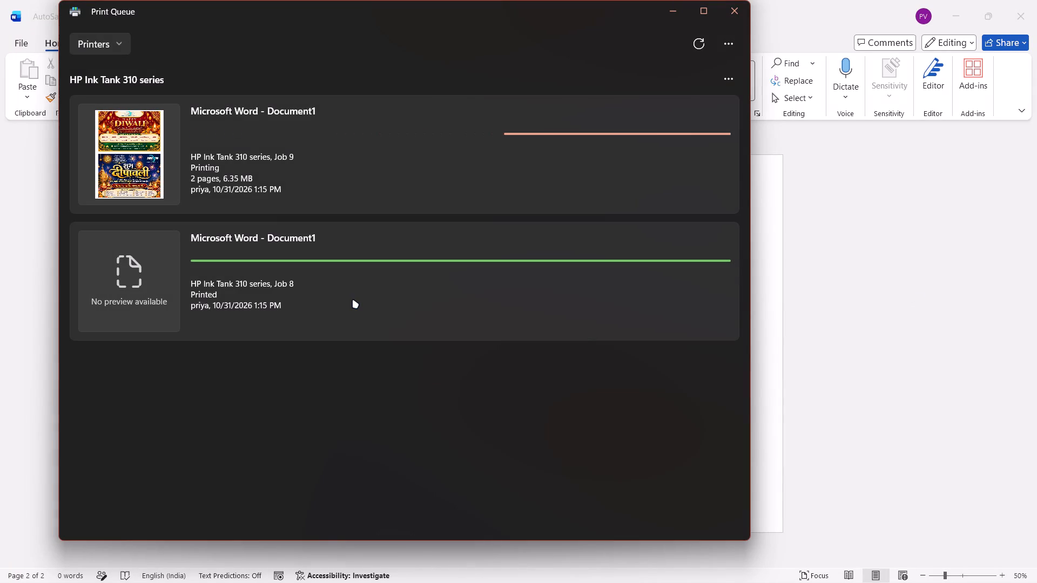
click(736, 78)
click(639, 86)
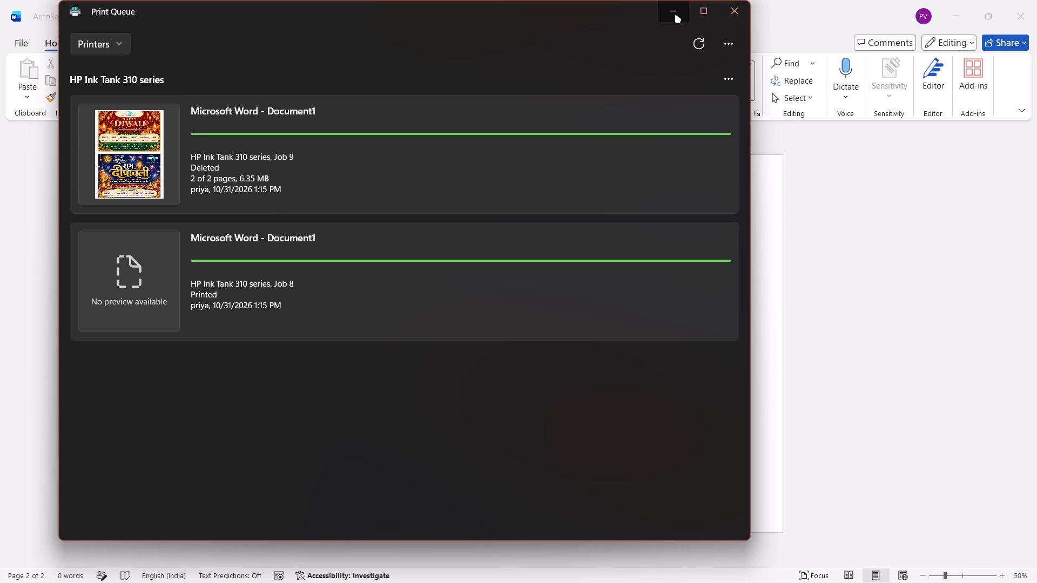
click(733, 15)
click(873, 293)
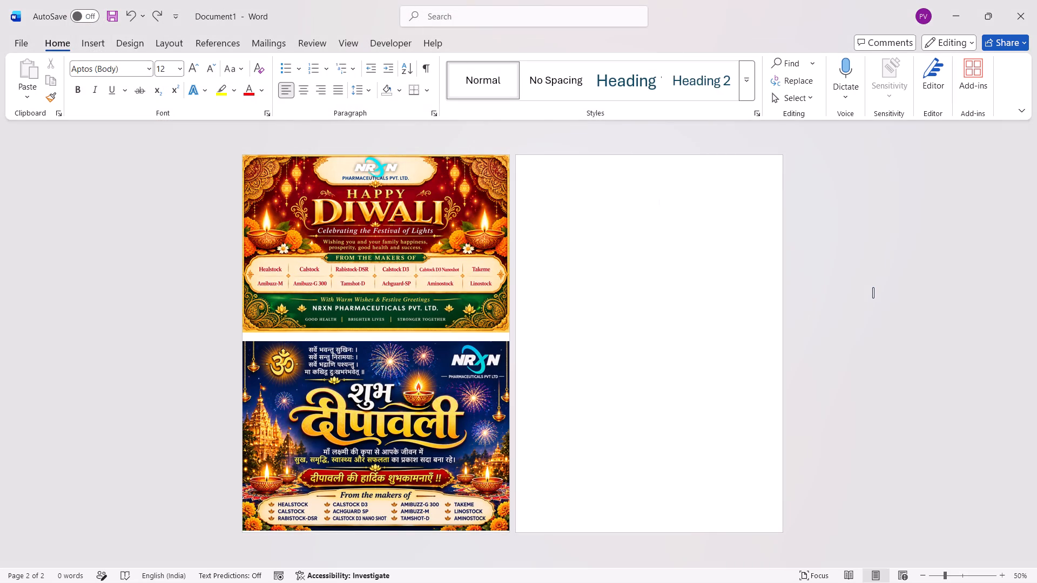
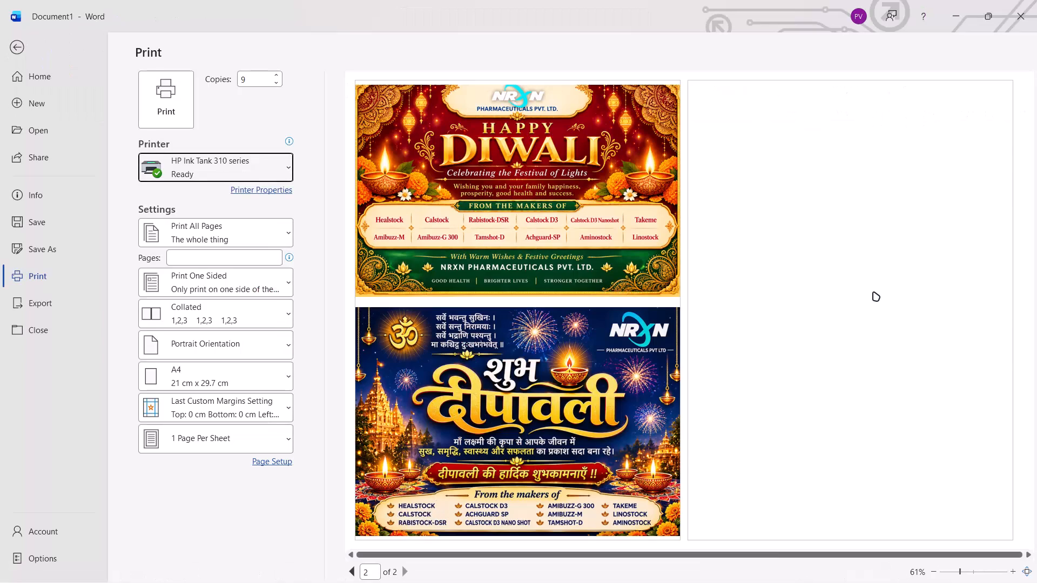
Set the HP Ink Tank 310 printer properties to Plain Paper and keep Normal print quality.
click(272, 192)
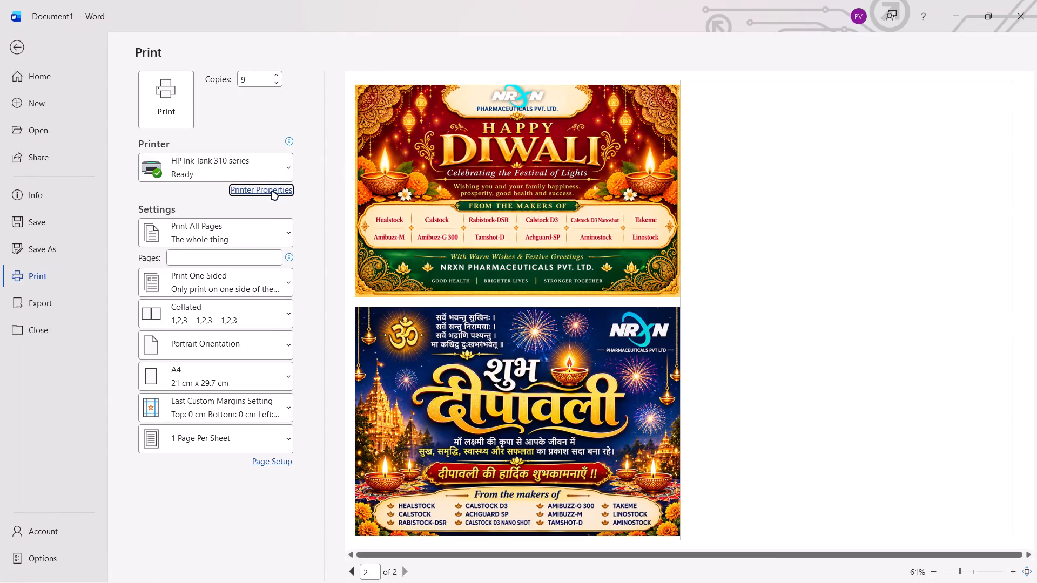
click(536, 301)
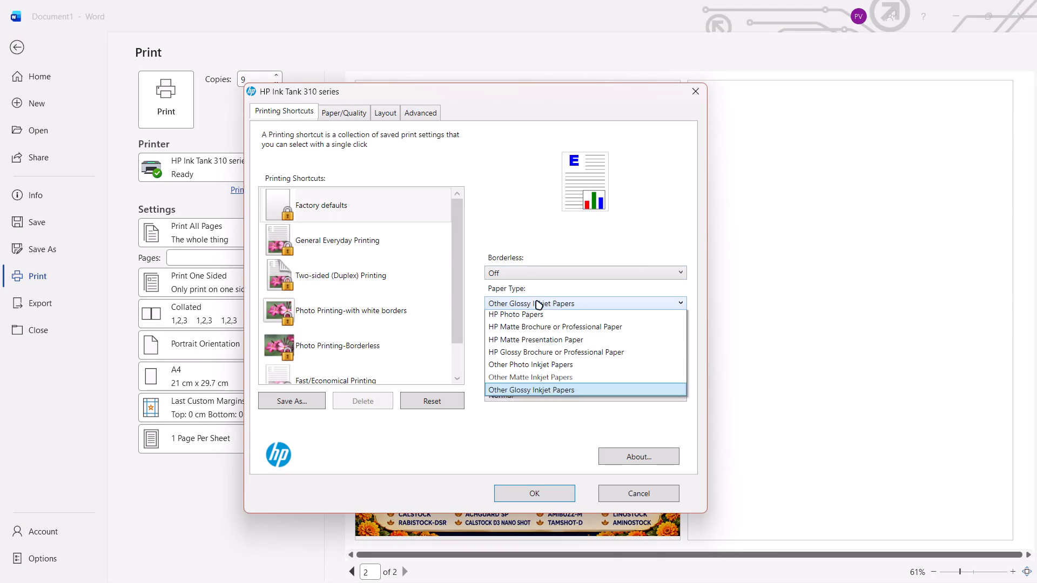
click(534, 314)
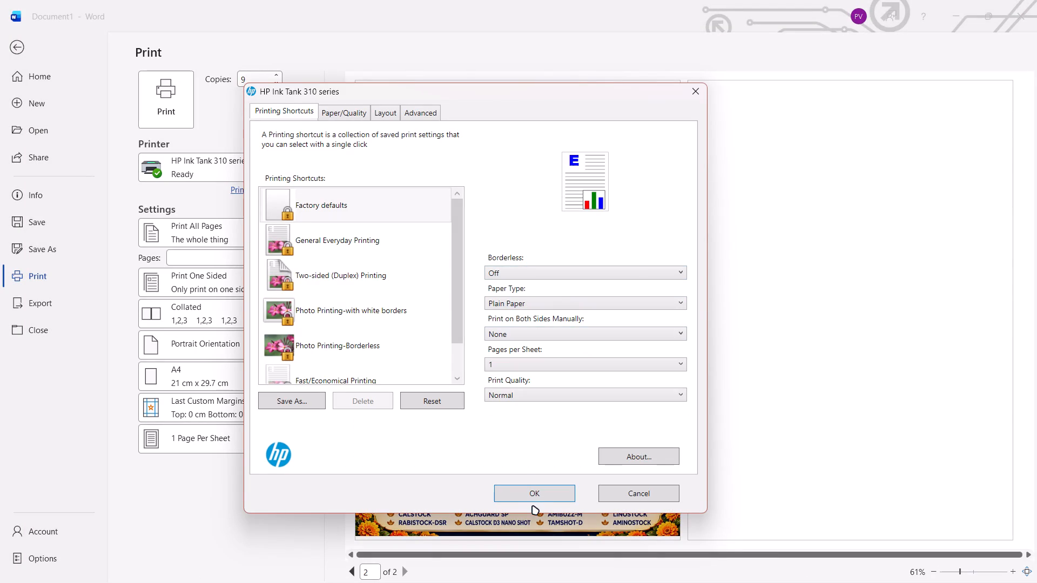
click(547, 398)
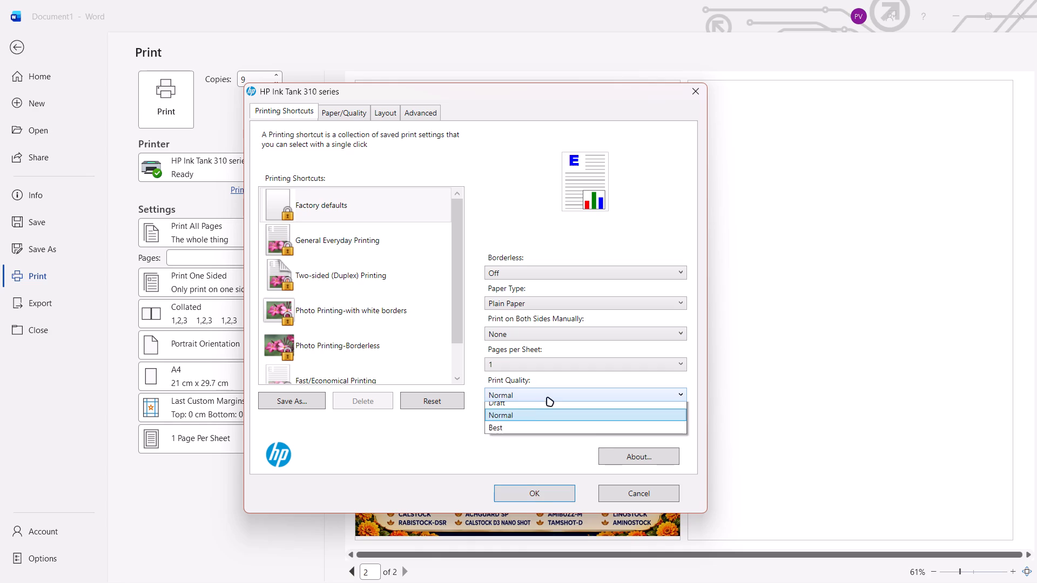
click(530, 497)
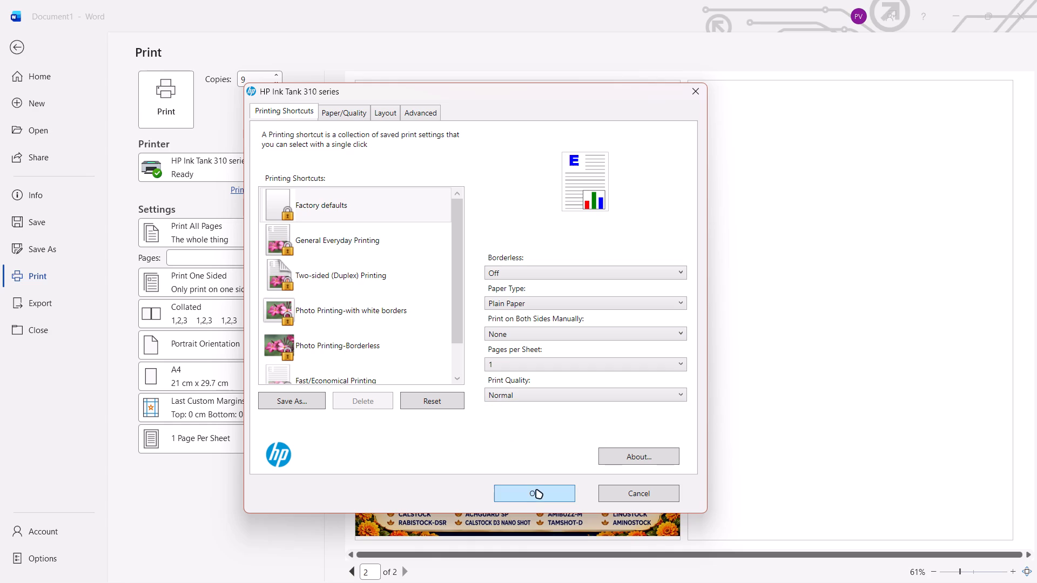
click(537, 491)
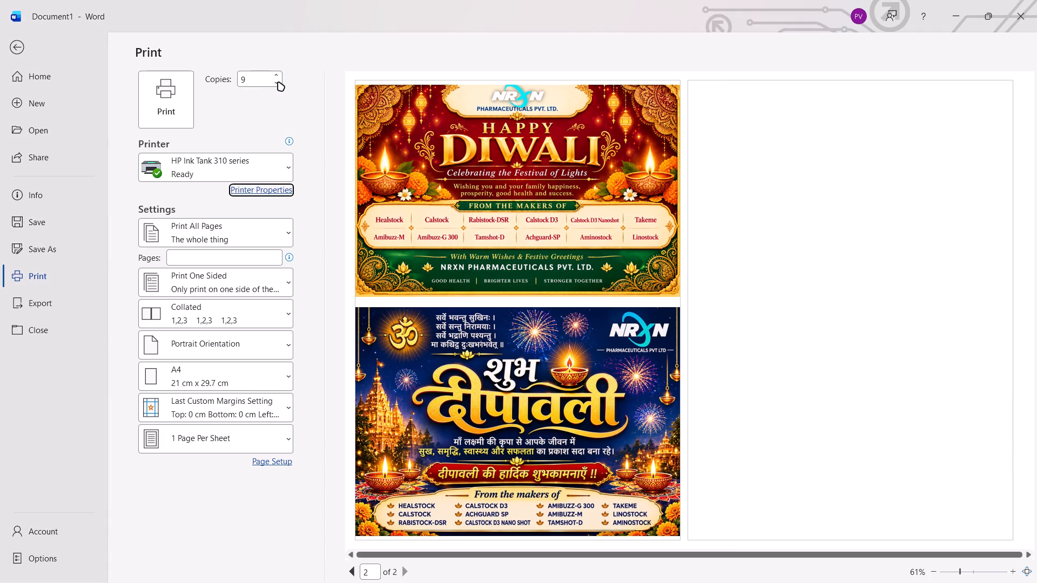
Lower the number of copies and print the document on the HP Ink Tank 310.
triple_click(278, 83)
double_click(278, 83)
click(156, 96)
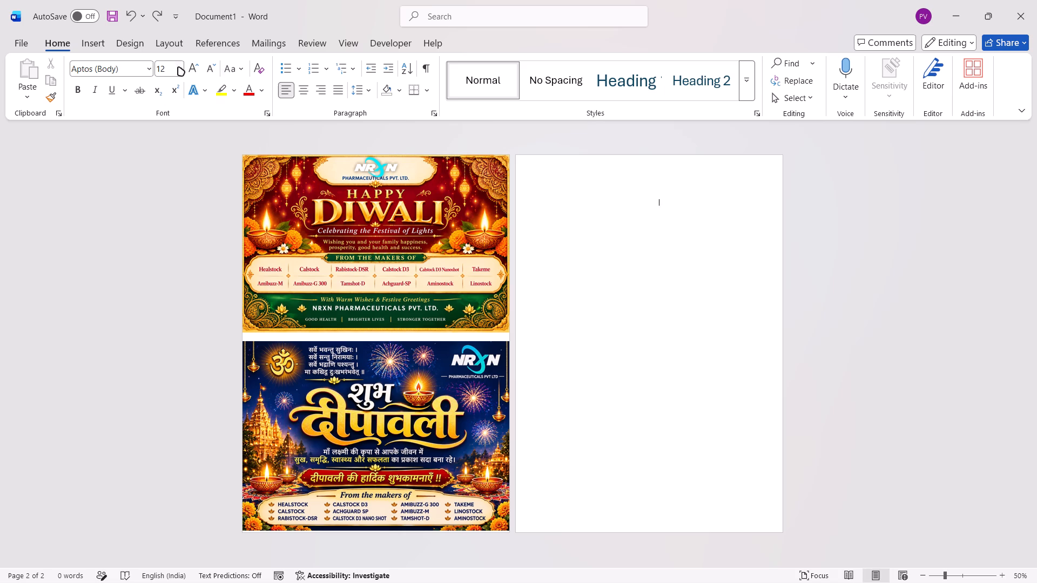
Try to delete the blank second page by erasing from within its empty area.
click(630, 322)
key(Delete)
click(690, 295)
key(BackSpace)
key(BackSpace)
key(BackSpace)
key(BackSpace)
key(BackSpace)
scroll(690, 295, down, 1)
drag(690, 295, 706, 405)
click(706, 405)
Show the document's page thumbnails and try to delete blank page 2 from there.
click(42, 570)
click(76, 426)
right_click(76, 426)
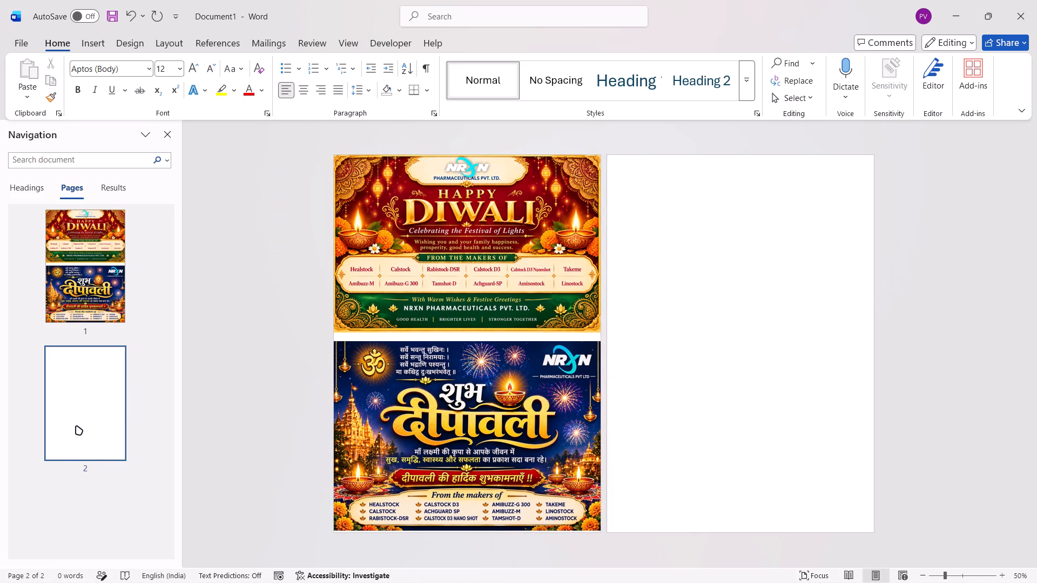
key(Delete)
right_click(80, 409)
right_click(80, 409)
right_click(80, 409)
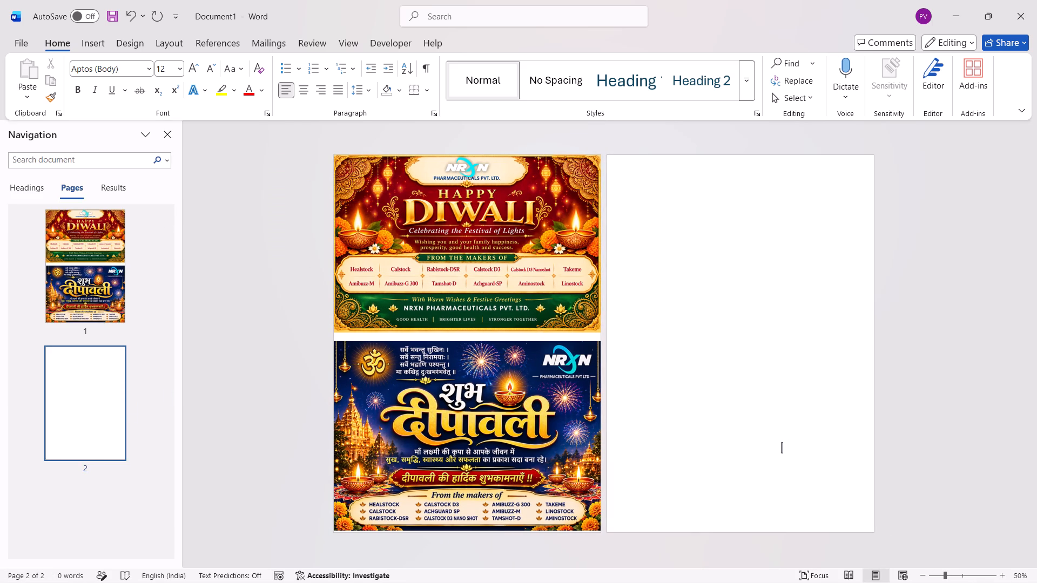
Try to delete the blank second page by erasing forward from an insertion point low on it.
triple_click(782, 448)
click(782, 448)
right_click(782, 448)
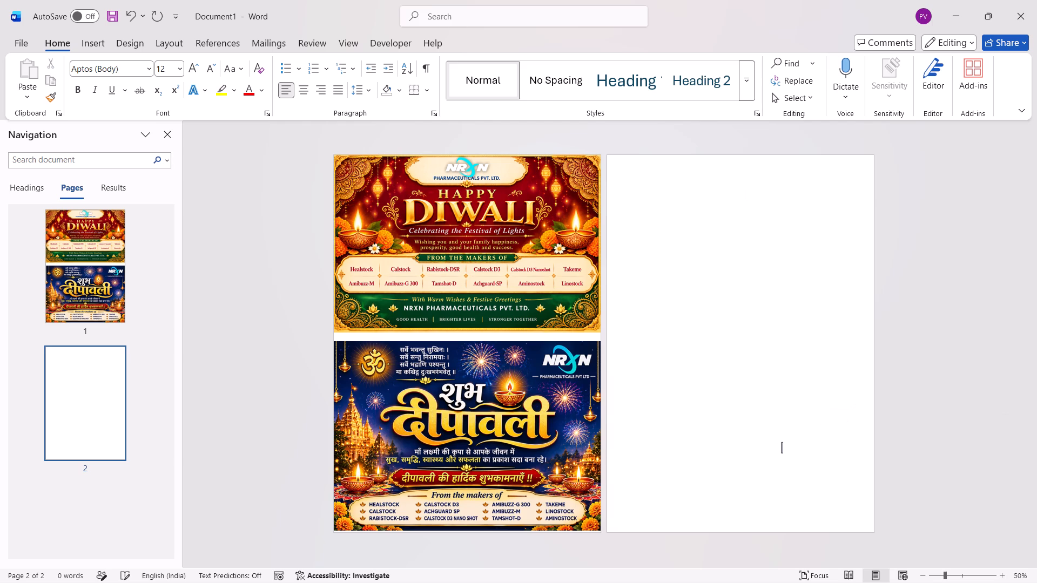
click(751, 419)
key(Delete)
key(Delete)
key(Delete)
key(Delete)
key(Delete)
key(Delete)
key(alt+Tab)
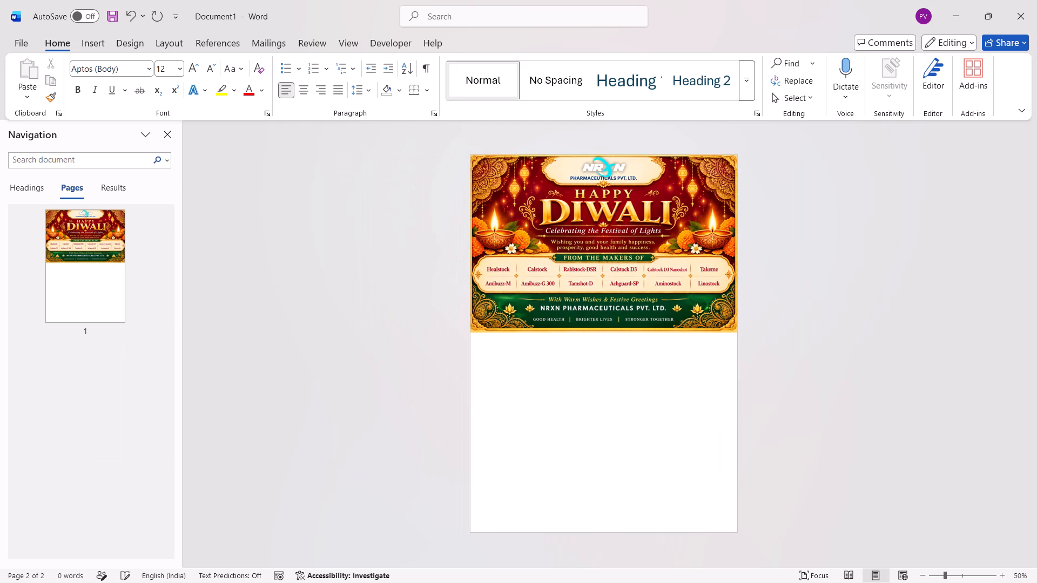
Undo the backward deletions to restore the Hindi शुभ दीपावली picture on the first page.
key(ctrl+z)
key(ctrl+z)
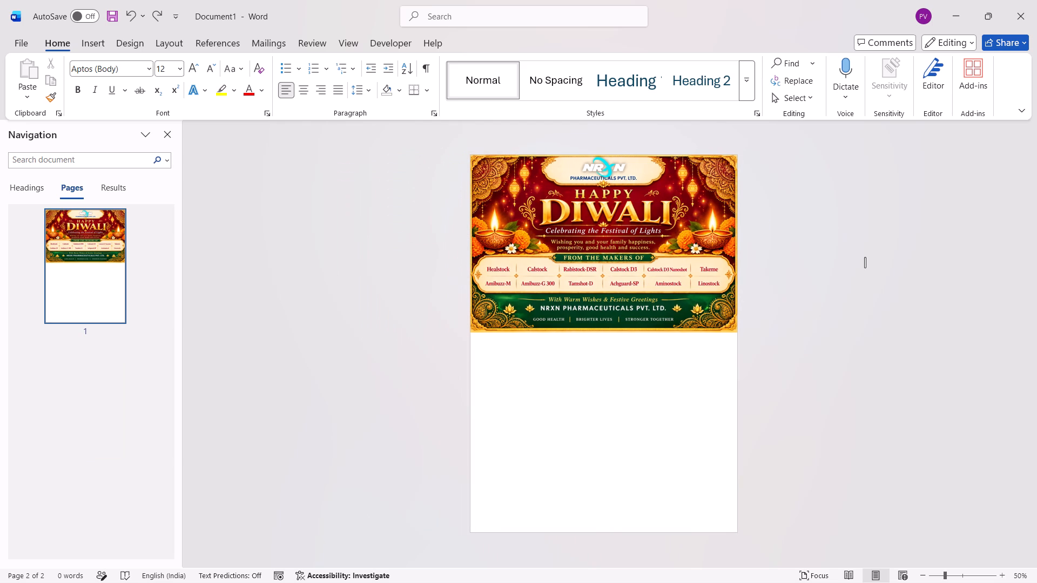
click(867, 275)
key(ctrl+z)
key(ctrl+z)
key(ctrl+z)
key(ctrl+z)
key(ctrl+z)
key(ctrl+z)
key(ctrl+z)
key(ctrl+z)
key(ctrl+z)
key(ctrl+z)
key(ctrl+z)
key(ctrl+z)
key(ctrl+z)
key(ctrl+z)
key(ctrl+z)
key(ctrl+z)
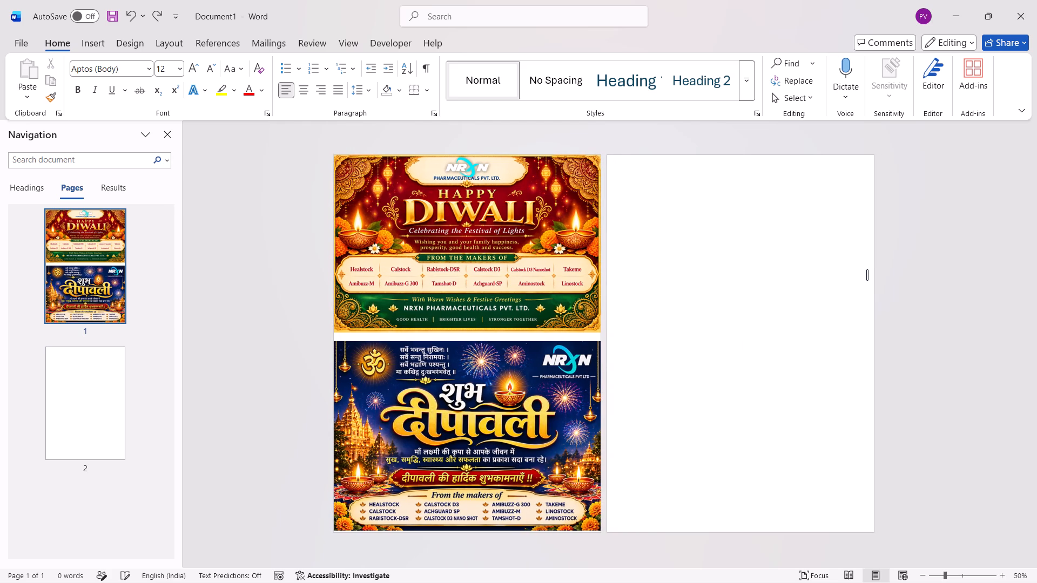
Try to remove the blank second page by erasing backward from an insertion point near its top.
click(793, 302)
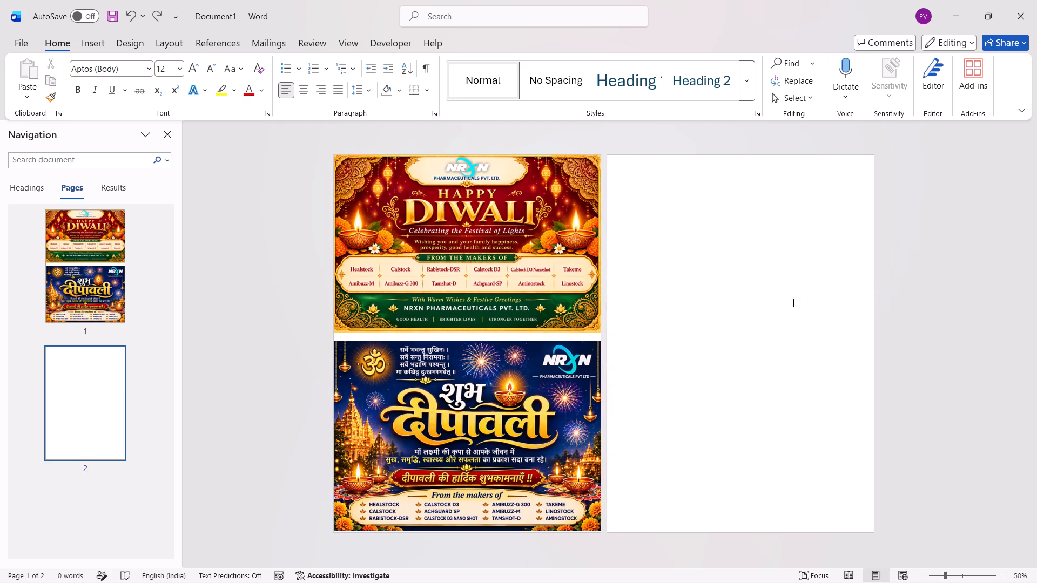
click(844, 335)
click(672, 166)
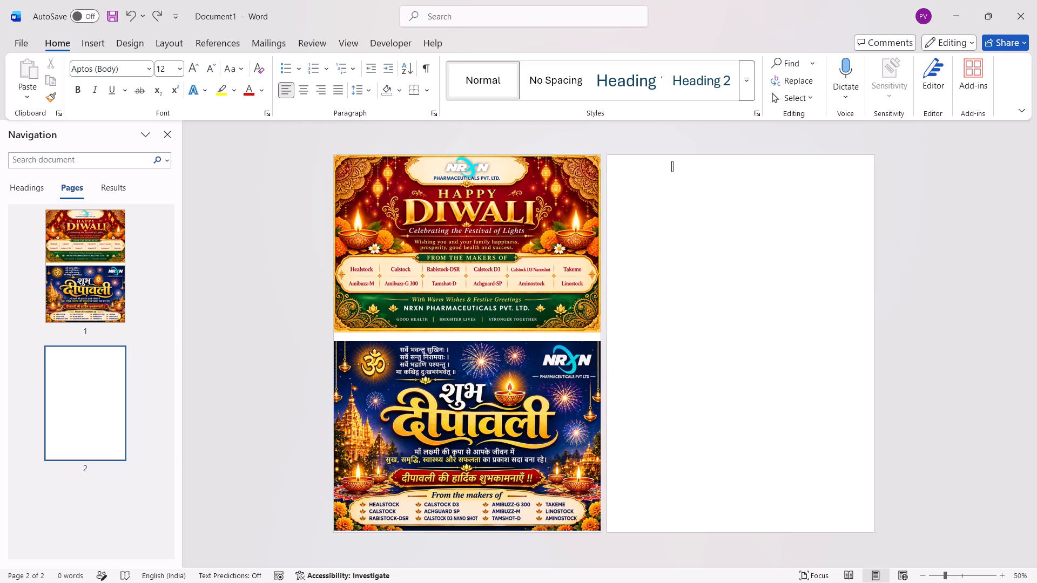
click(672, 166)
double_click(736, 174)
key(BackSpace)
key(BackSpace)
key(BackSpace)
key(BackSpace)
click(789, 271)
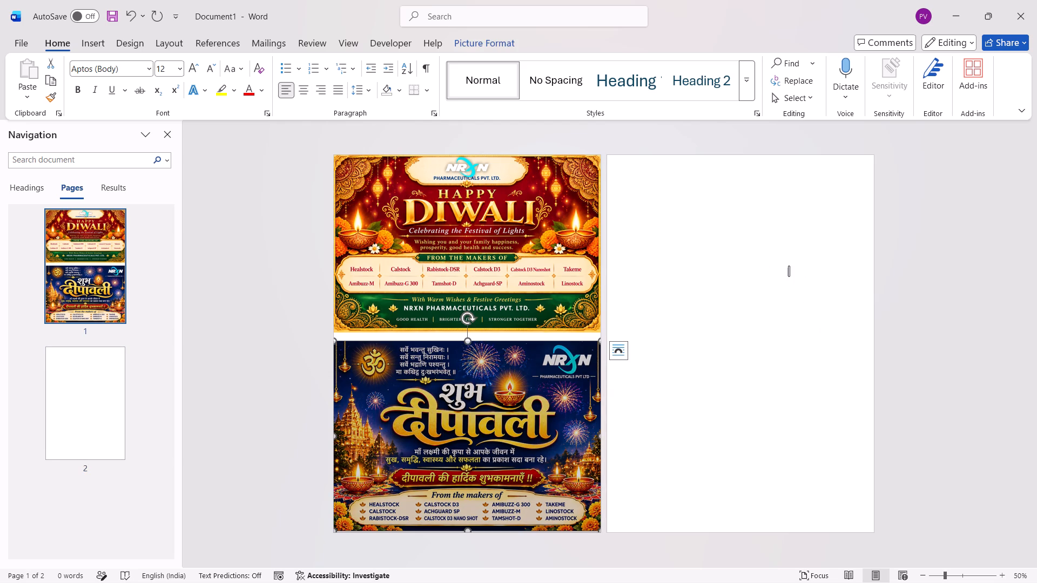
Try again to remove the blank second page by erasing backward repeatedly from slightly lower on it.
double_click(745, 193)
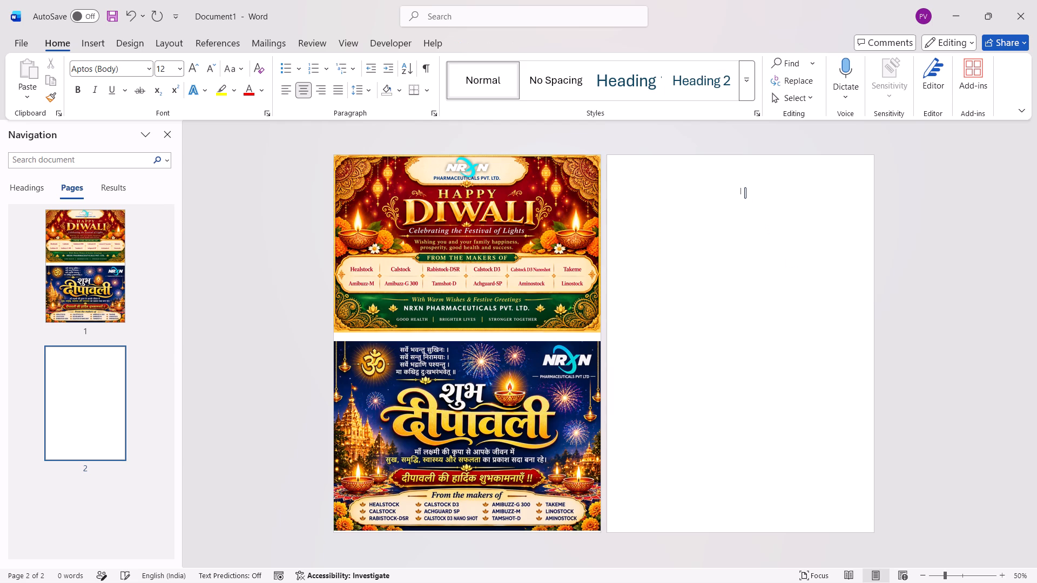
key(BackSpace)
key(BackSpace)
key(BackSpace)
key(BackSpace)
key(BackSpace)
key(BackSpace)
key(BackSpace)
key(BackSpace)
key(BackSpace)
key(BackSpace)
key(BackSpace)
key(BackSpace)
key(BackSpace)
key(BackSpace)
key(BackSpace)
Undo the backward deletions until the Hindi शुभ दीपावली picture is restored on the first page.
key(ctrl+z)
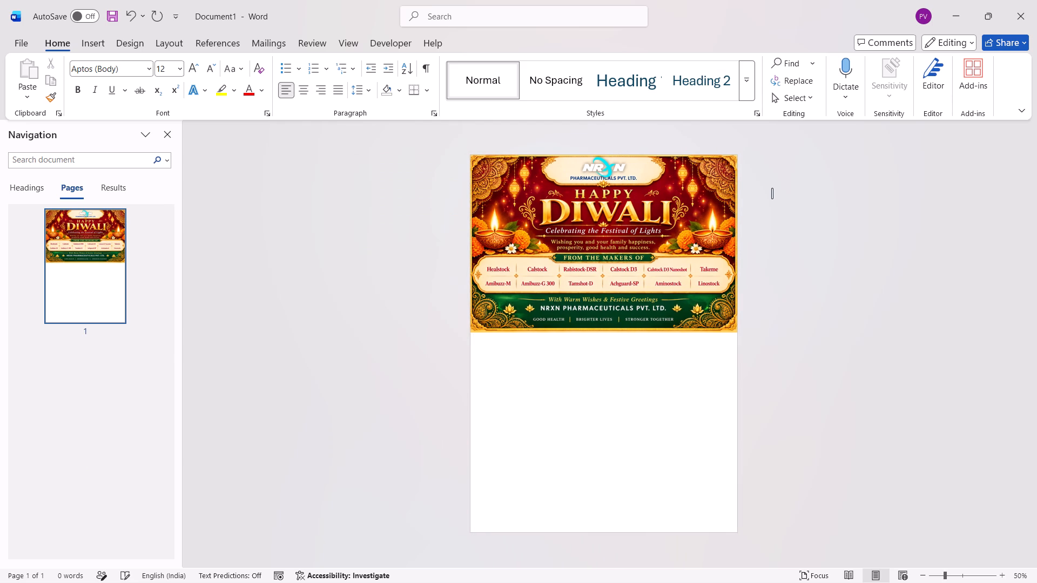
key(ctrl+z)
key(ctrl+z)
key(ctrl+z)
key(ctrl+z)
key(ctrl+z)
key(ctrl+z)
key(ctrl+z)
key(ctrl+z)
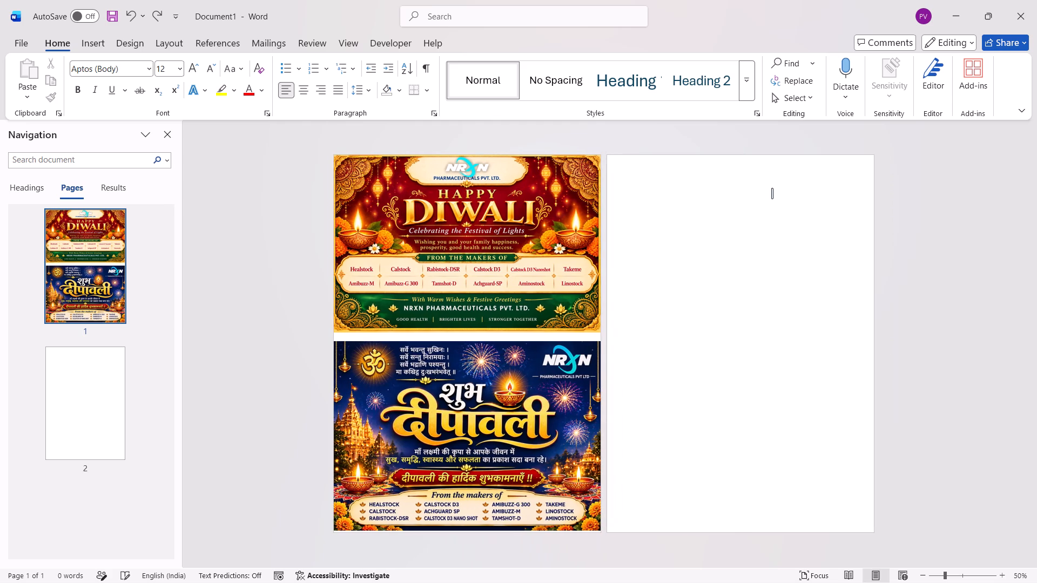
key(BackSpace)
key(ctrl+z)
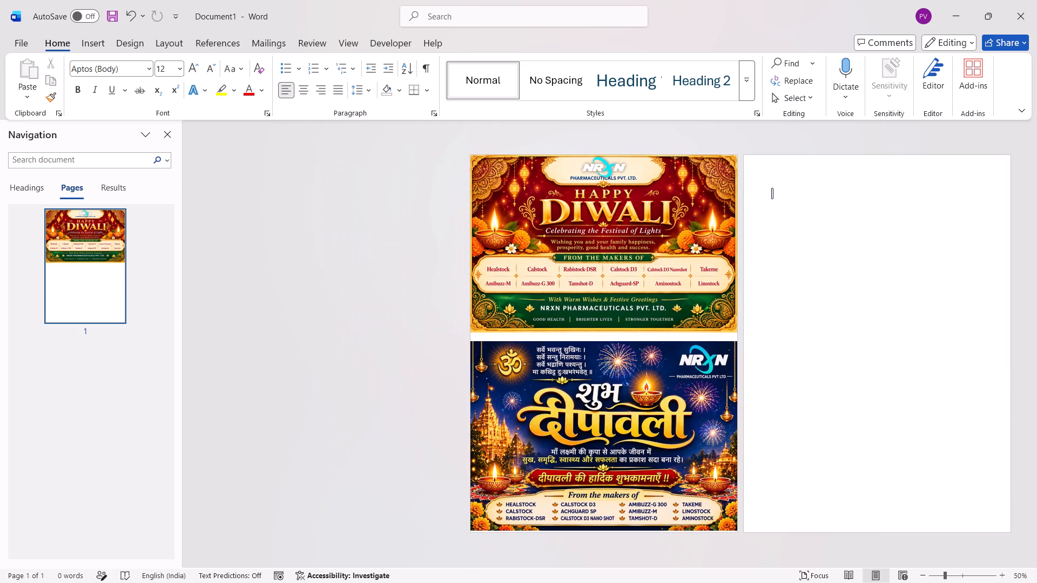
Close the gap between the two Diwali pictures by deleting the empty space above the Hindi picture.
click(453, 395)
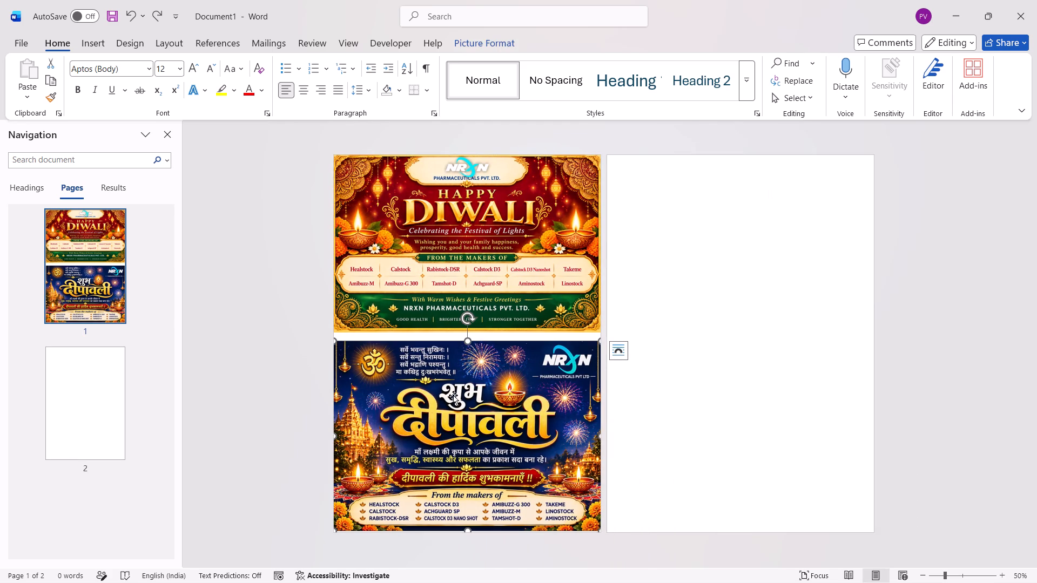
drag(453, 395, 453, 357)
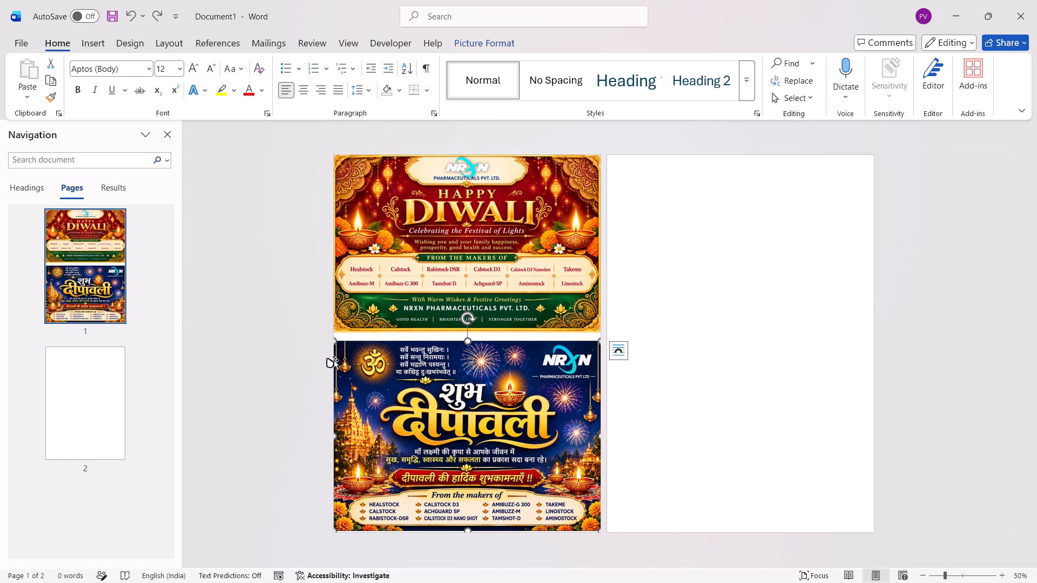
click(328, 359)
click(346, 336)
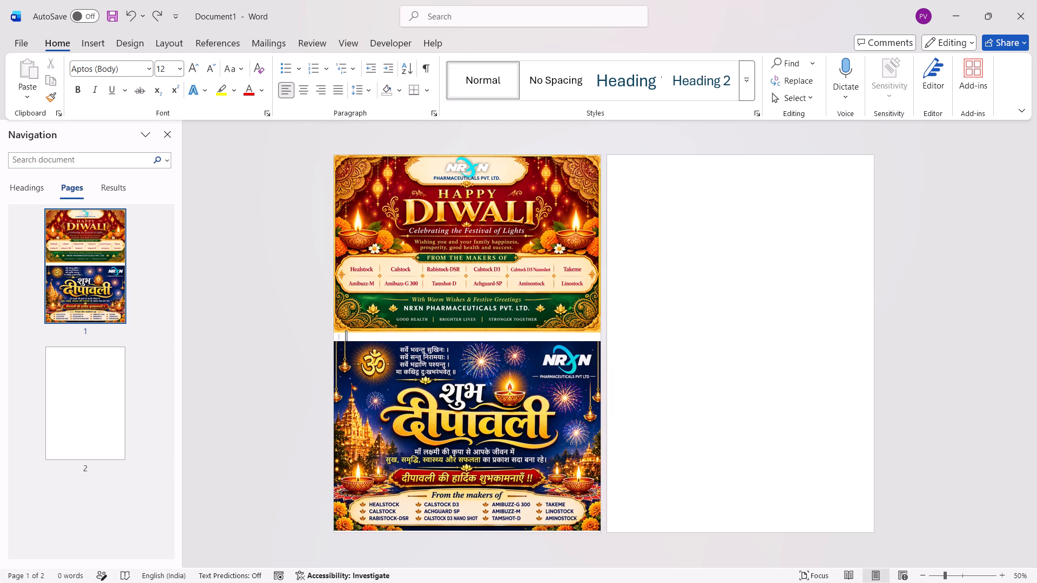
key(BackSpace)
key(BackSpace)
key(BackSpace)
key(BackSpace)
key(BackSpace)
Try to remove the blank second page by erasing backward from insertion points around its middle.
click(683, 269)
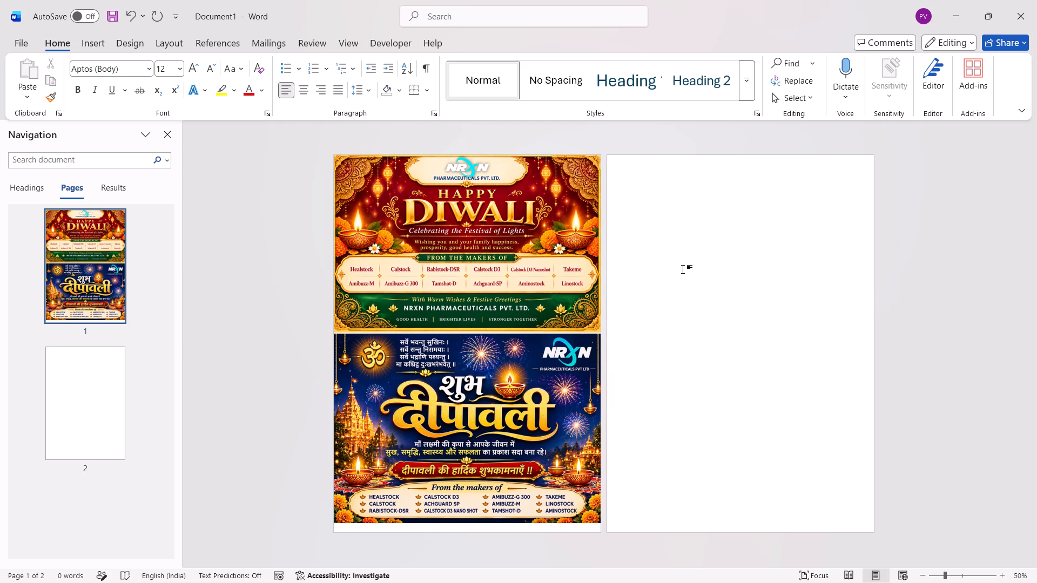
click(683, 269)
click(732, 268)
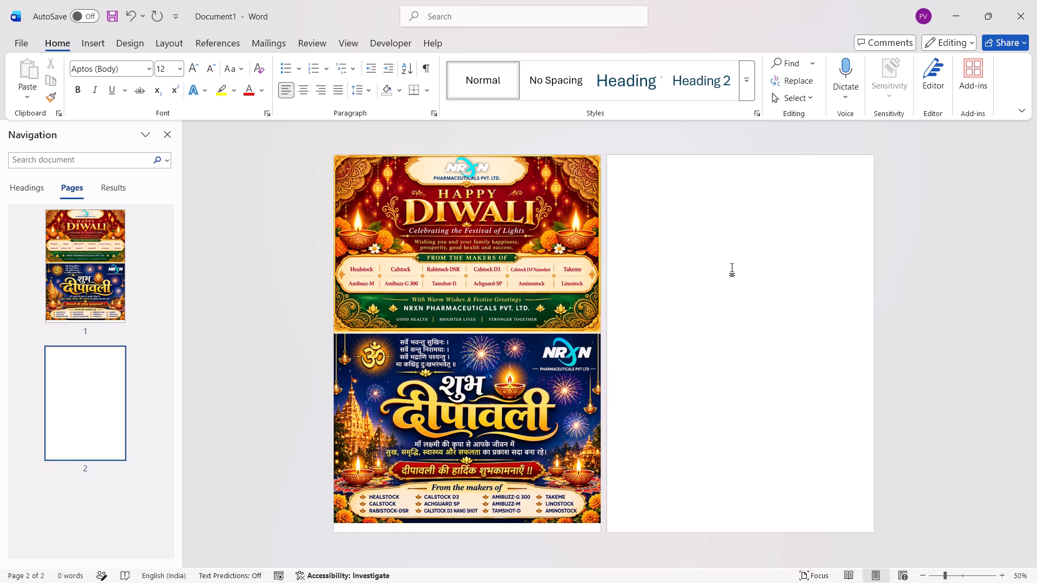
key(BackSpace)
key(BackSpace)
key(BackSpace)
click(729, 286)
key(BackSpace)
key(BackSpace)
key(BackSpace)
key(BackSpace)
key(BackSpace)
Remove the blank second page by erasing backward repeatedly from an insertion point near its top.
click(658, 220)
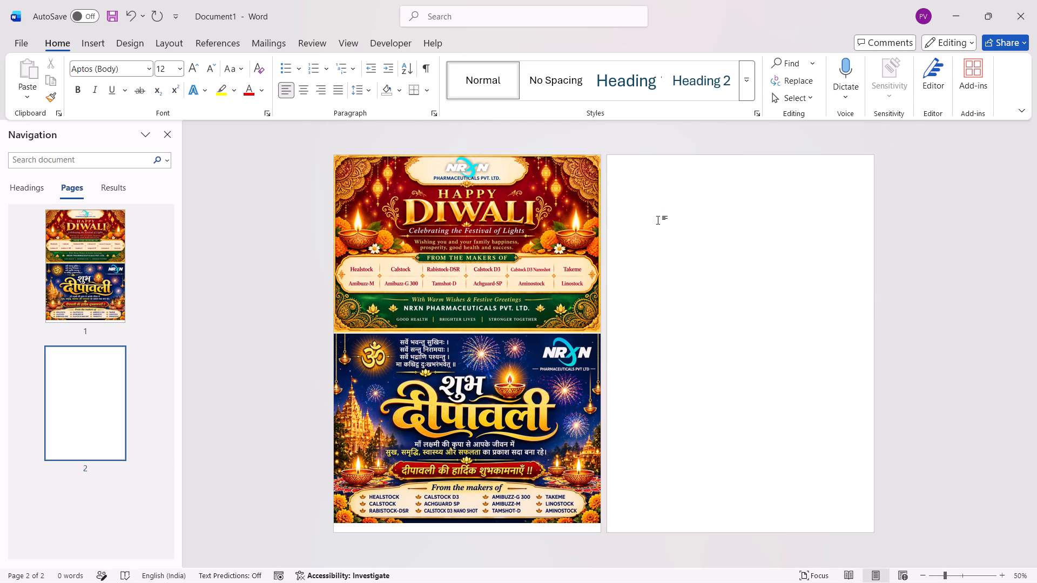
triple_click(658, 220)
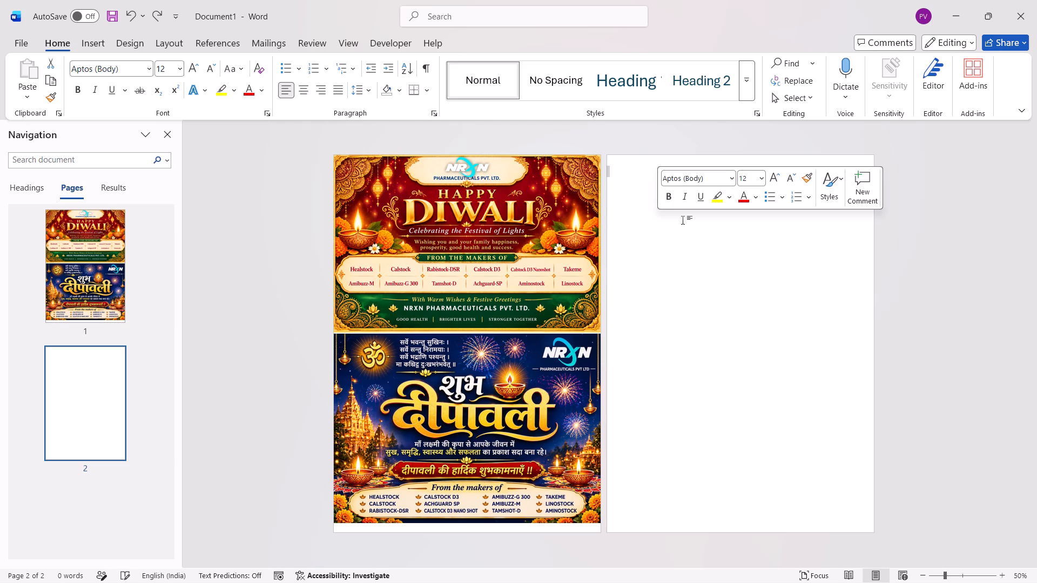
click(683, 220)
click(609, 157)
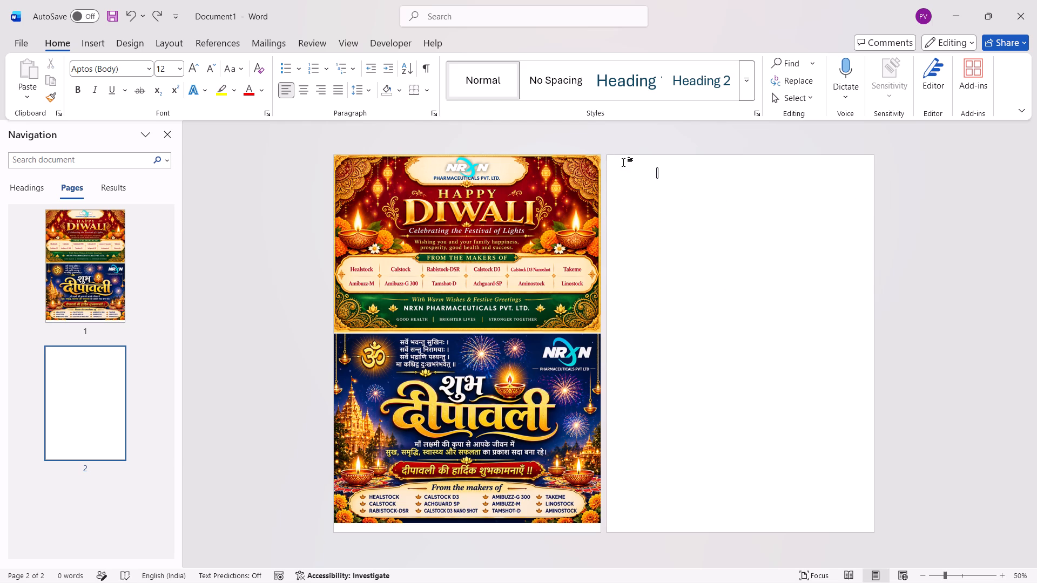
click(657, 173)
double_click(767, 175)
key(BackSpace)
key(BackSpace)
key(BackSpace)
key(BackSpace)
key(BackSpace)
key(BackSpace)
key(BackSpace)
key(BackSpace)
key(BackSpace)
key(BackSpace)
key(BackSpace)
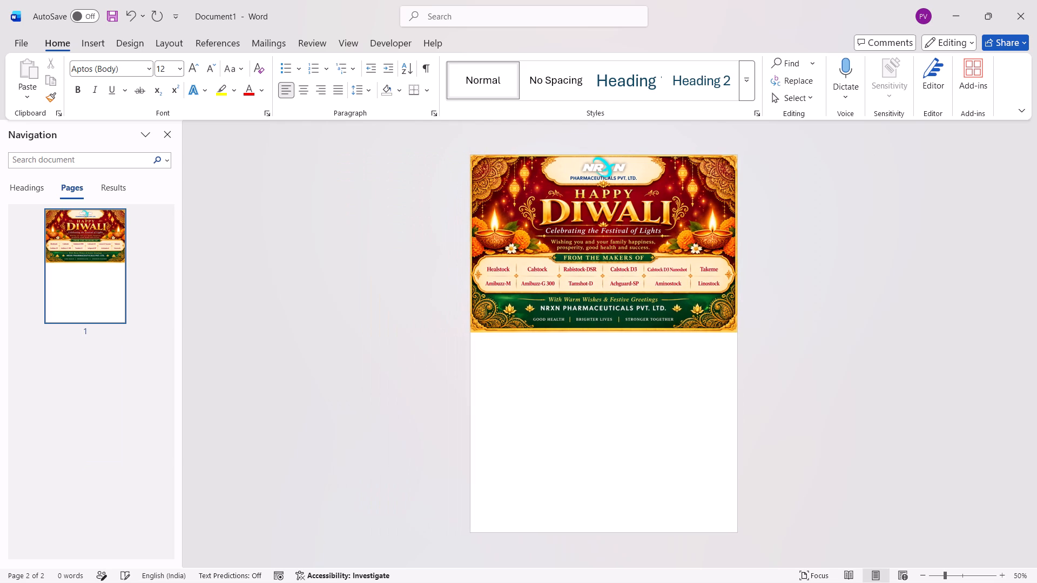
Undo the excess deletions just far enough to restore the Hindi शुभ दीपावली picture below the Happy Diwali picture.
key(ctrl+z)
key(ctrl+z)
key(ctrl+z)
key(ctrl+z)
key(ctrl+z)
key(ctrl+z)
key(ctrl+z)
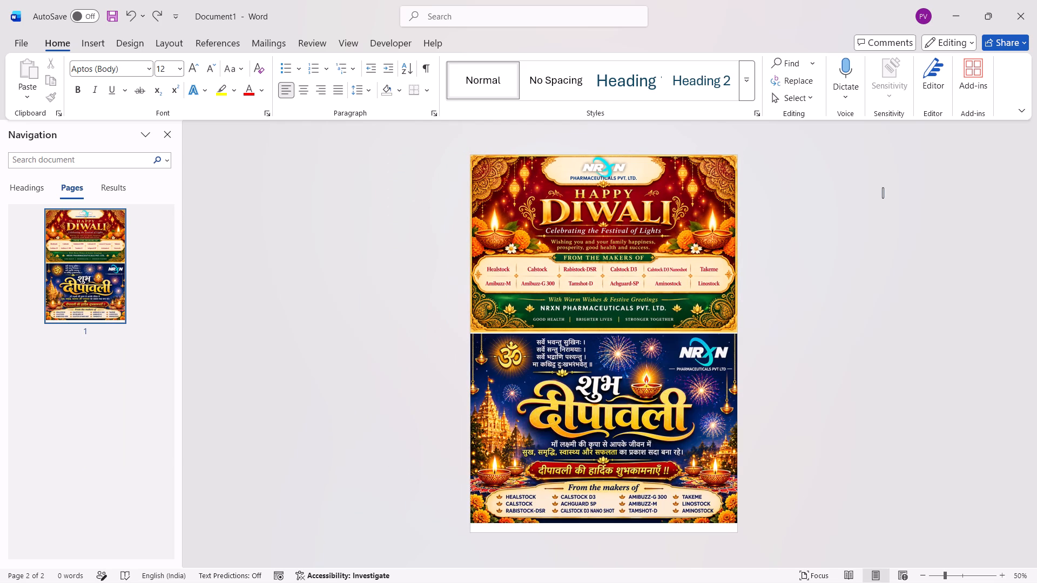
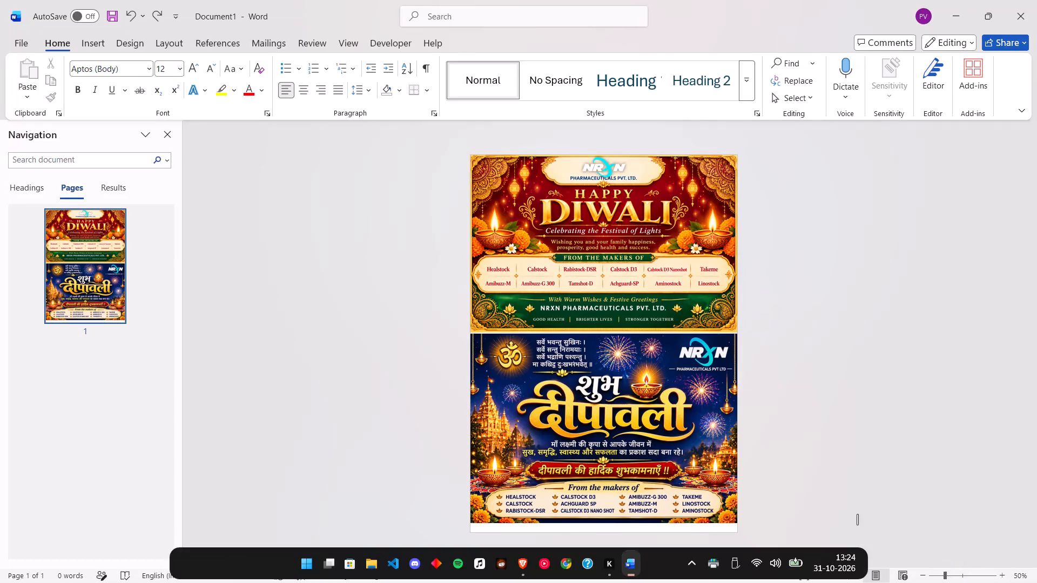
Cancel all documents in the HP Ink Tank 310 series print queue, including the pending Word Document1 job.
right_click(717, 561)
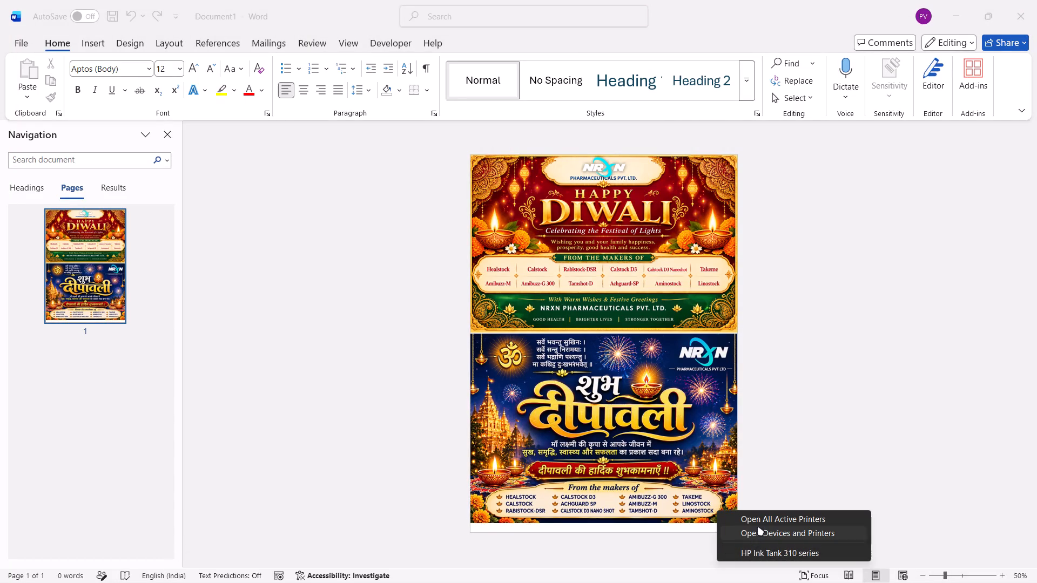
click(759, 523)
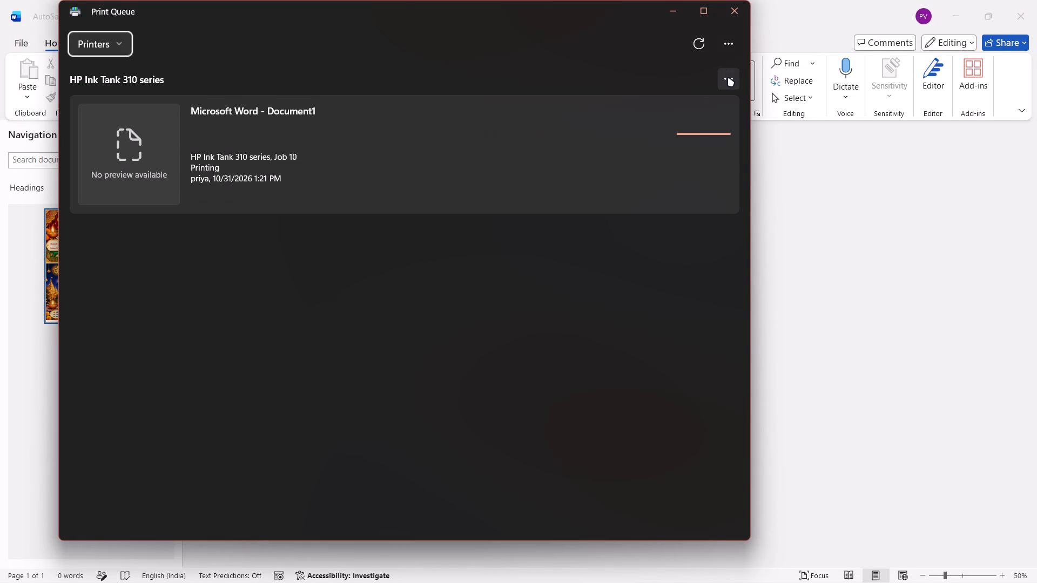
click(728, 78)
click(689, 158)
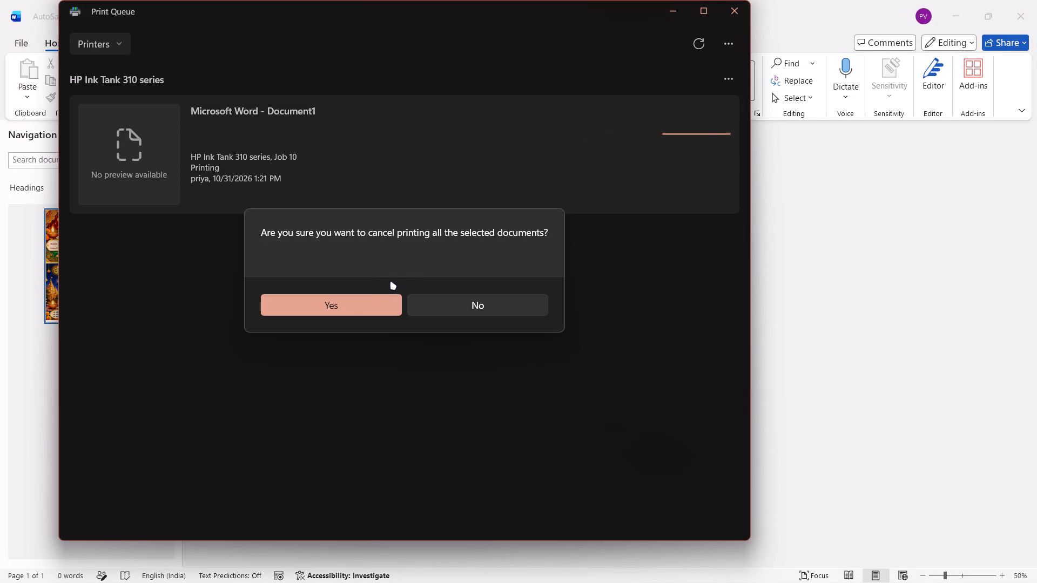
click(356, 302)
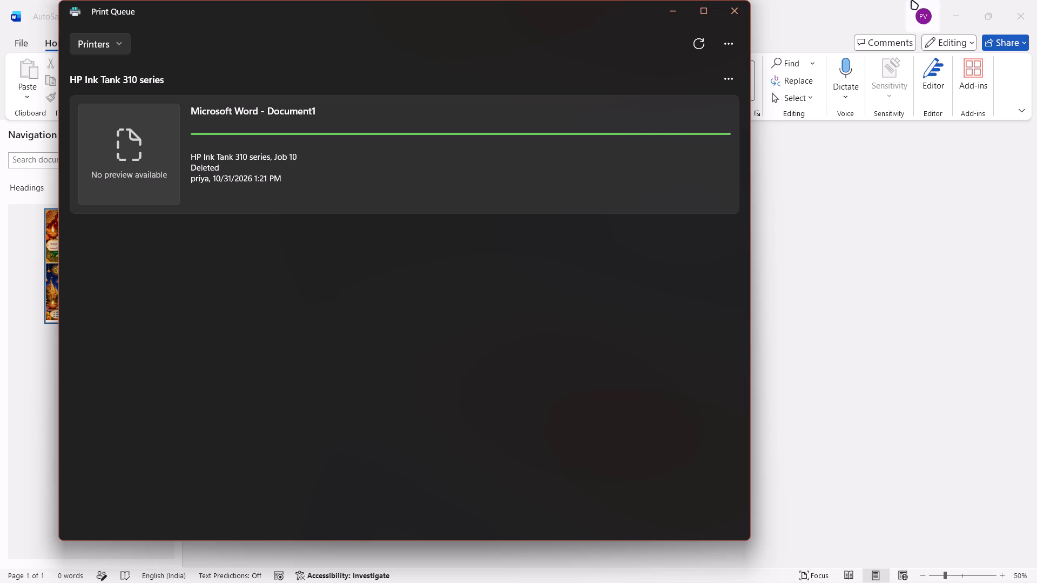
click(742, 7)
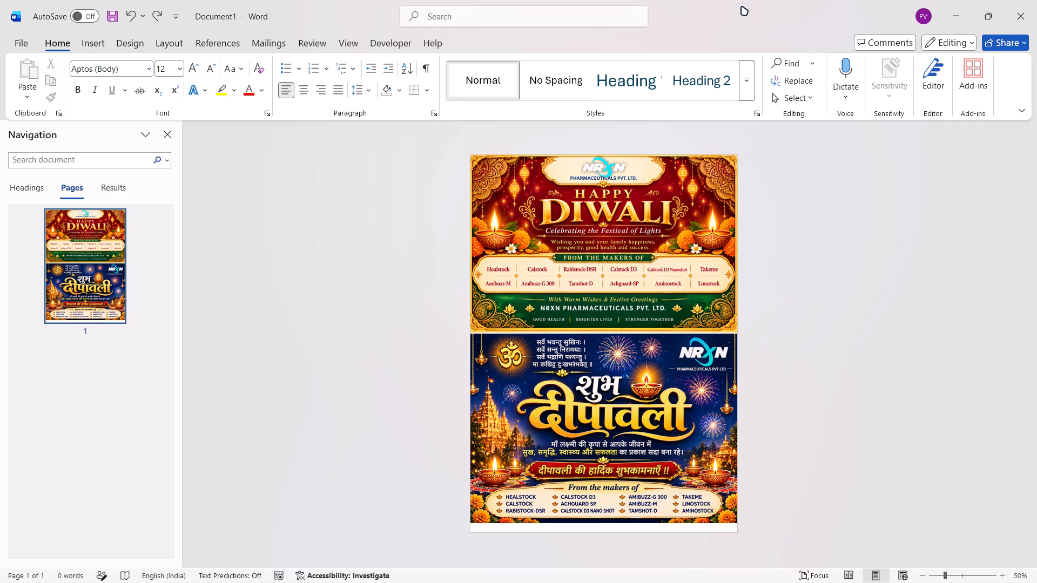
Check the HP Ink Tank 310 printer properties without changes and print 3 copies of the A4 Diwali page.
key(ctrl+minus)
key(ctrl+p)
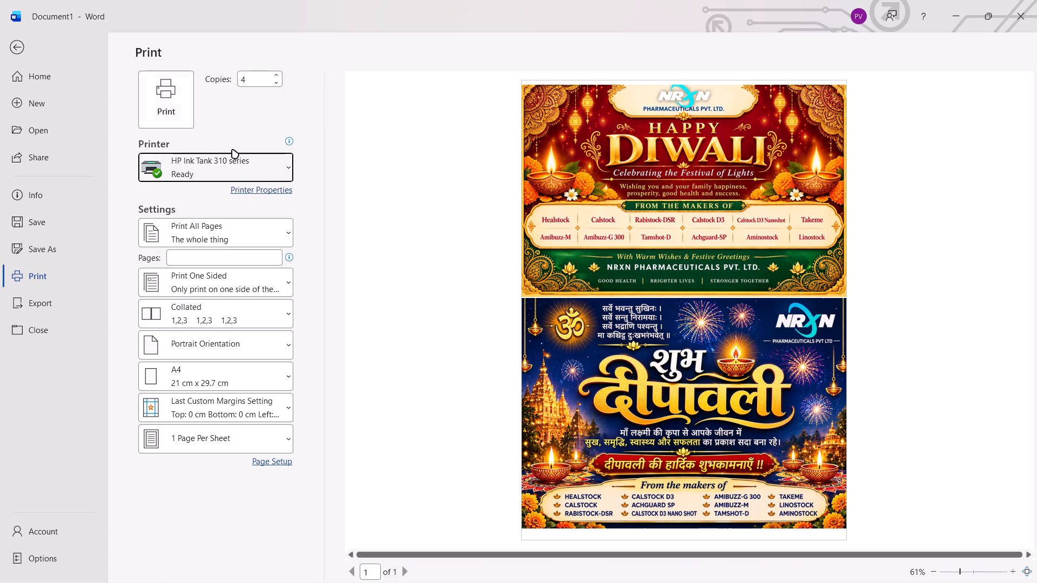
click(255, 187)
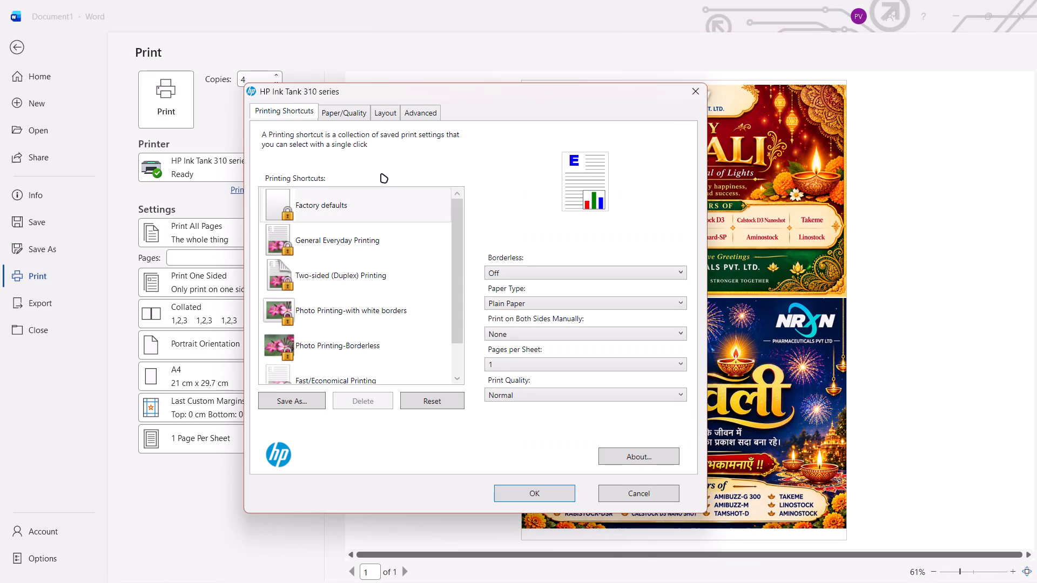
click(689, 94)
double_click(273, 84)
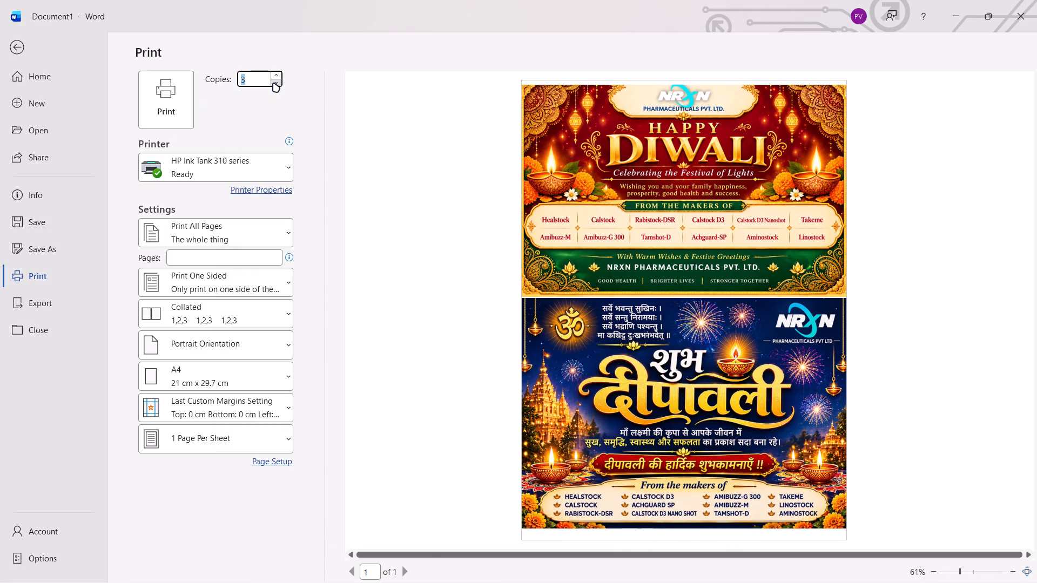
click(276, 74)
click(158, 106)
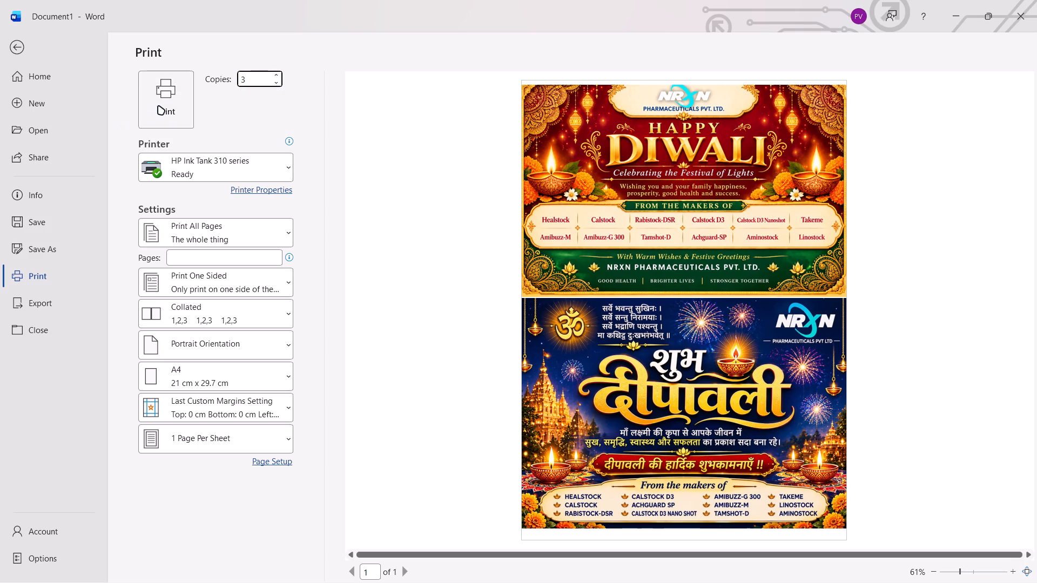
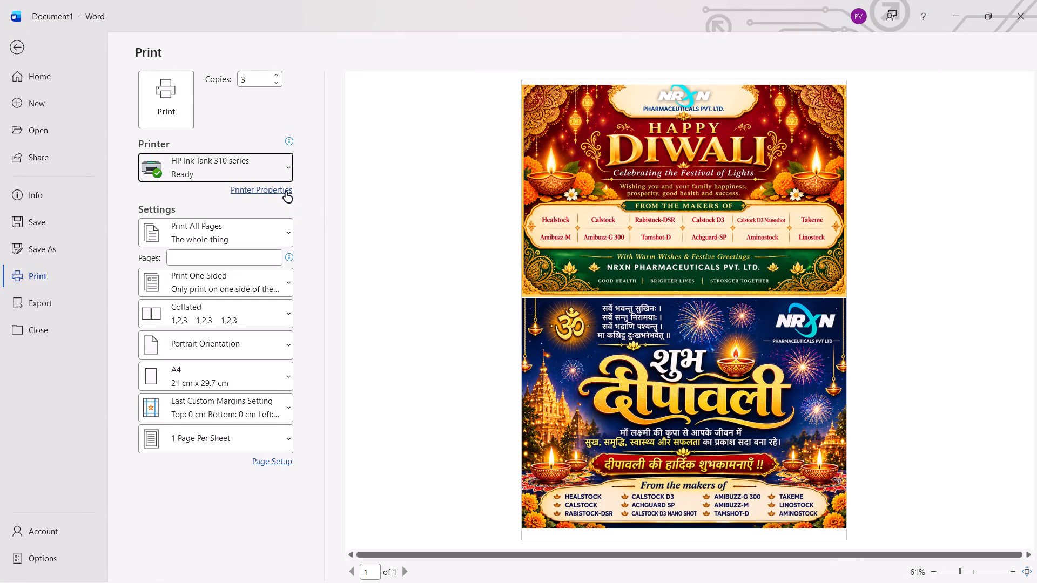
Set the HP Ink Tank 310 series paper type to Other Glossy Inkjet Papers in the printer properties.
click(286, 192)
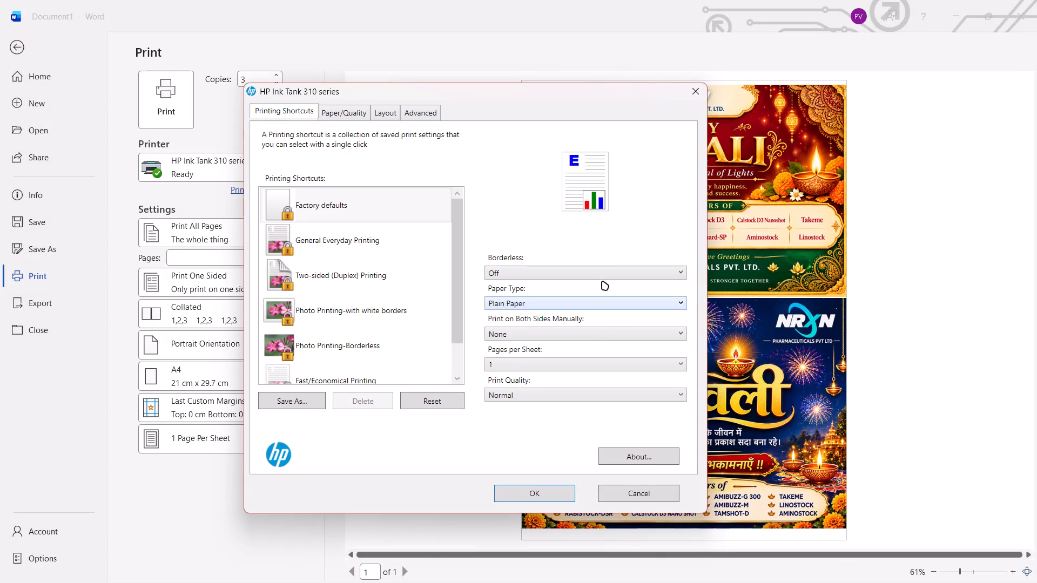
click(597, 301)
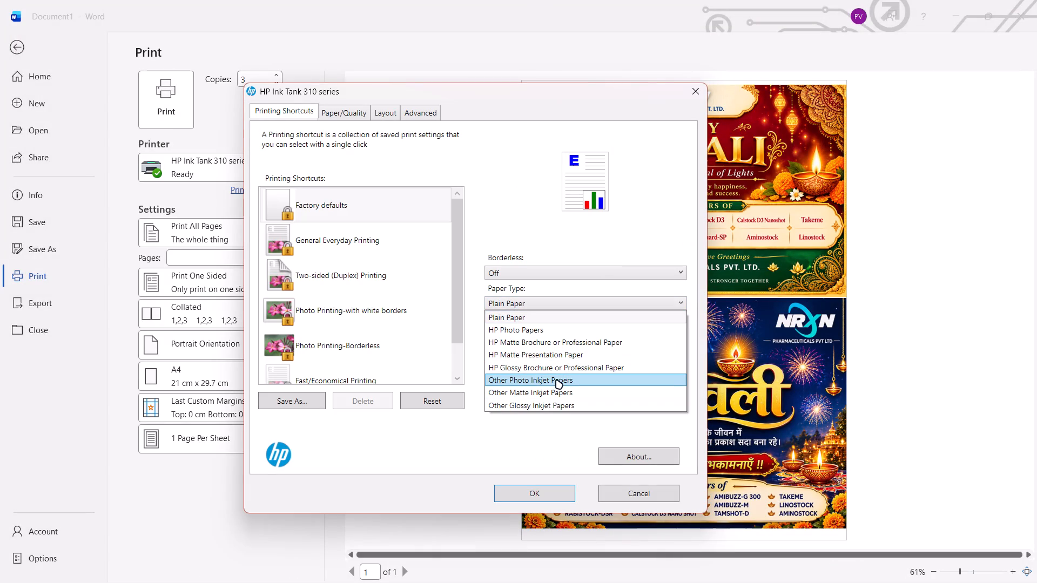
click(561, 408)
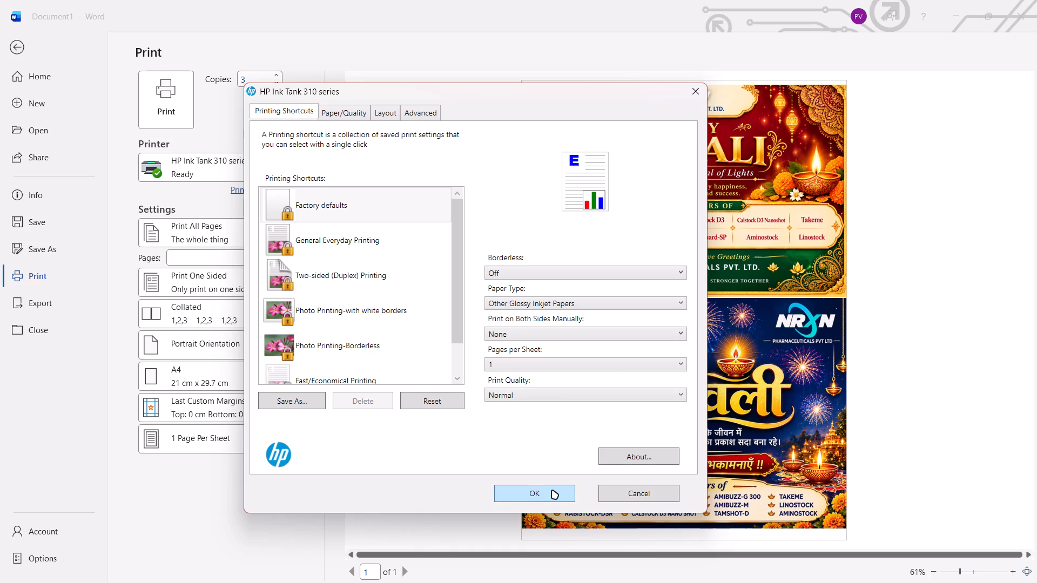
click(552, 491)
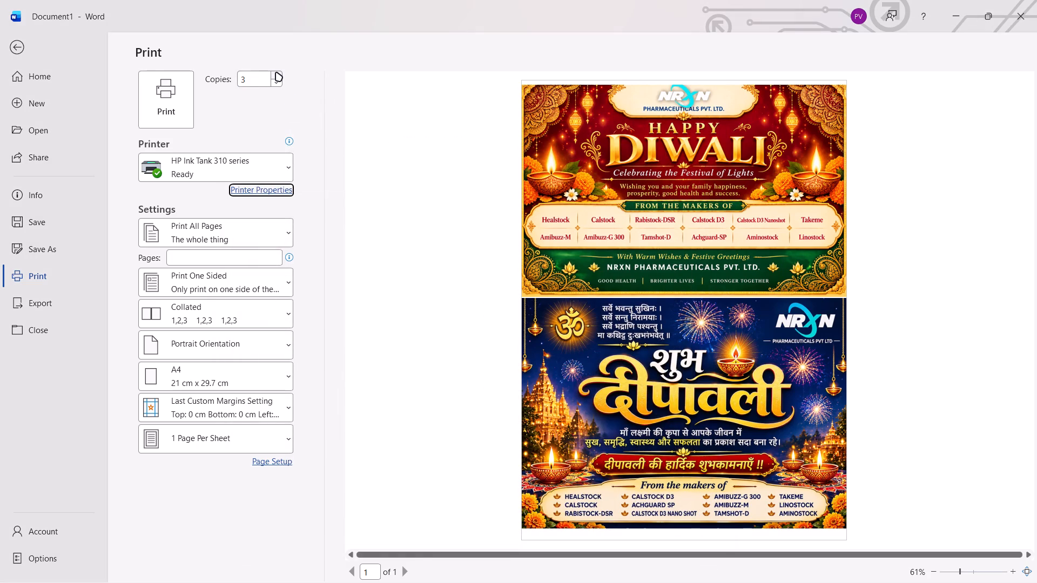
Set the number of copies to 8 and print the A4 Diwali page on the HP Ink Tank 310 series.
triple_click(276, 73)
double_click(276, 73)
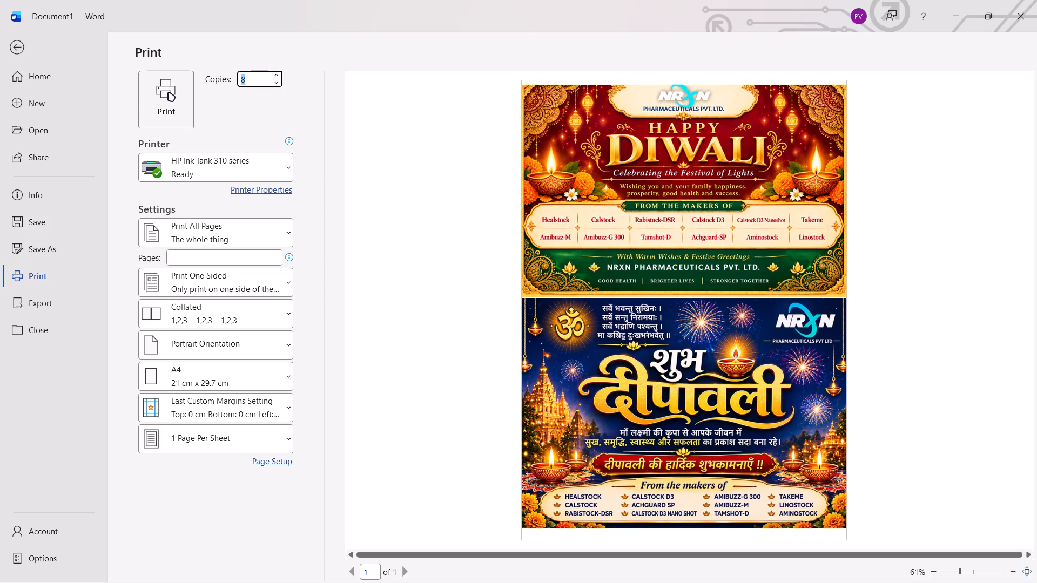
click(169, 93)
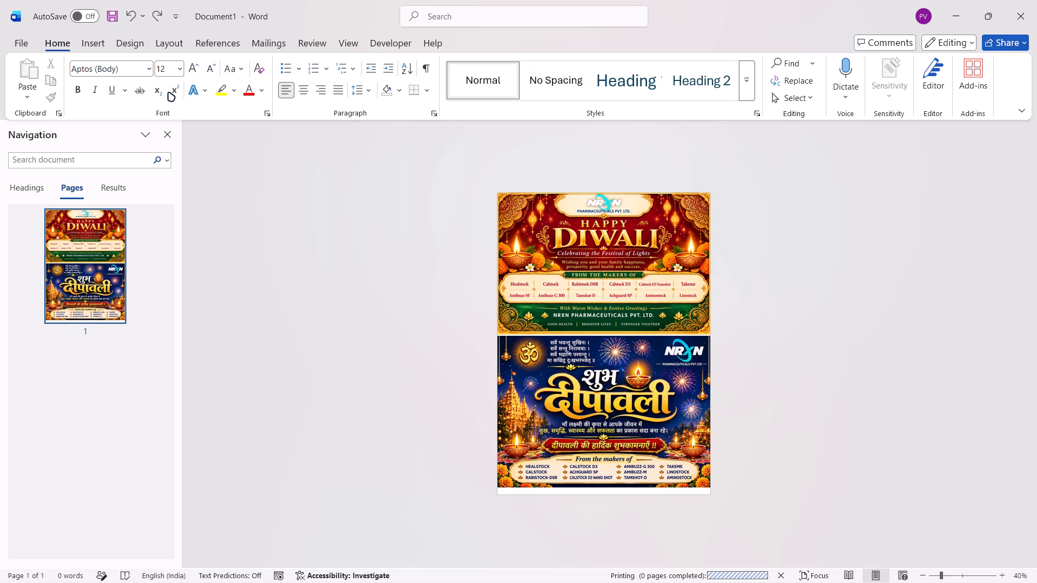